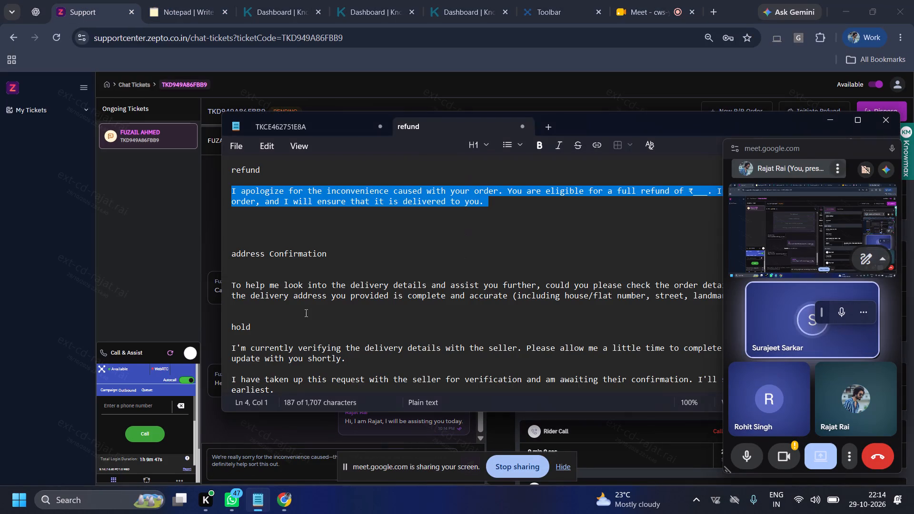
Copy the address confirmation template from the Notepad notes and send it in the customer's support chat, after sending the already drafted apology.
{"action": "triple_click", "coordinate": [312, 284], "text": "ctrl"}
{"action": "key", "text": "ctrl+c"}
{"action": "left_click", "coordinate": [110, 210], "text": "ctrl"}
{"action": "left_click", "coordinate": [262, 461], "text": "ctrl"}
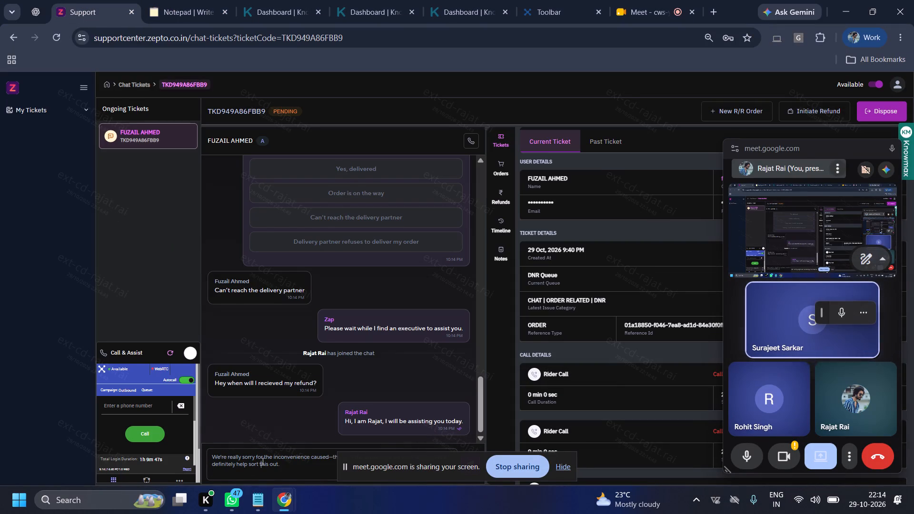
{"action": "key", "text": "ctrl+Return"}
{"action": "key", "text": "ctrl+v"}
{"action": "key", "text": "Return"}
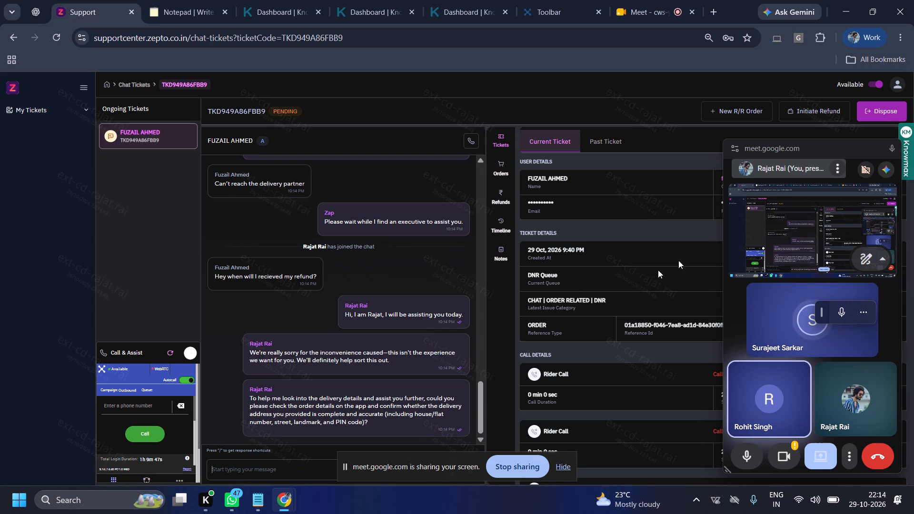
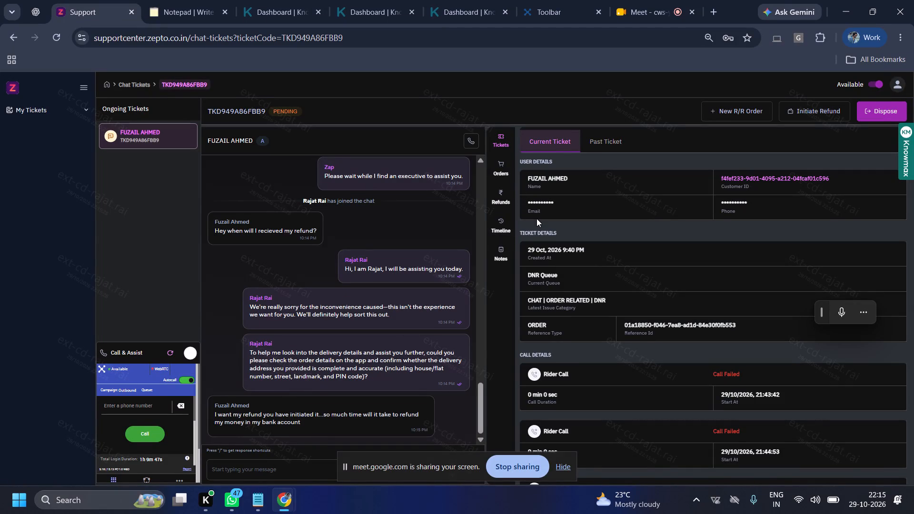
Review the customer's current order details, including the shipment, payment and bill summary sections.
{"action": "left_click", "coordinate": [504, 173]}
{"action": "scroll", "coordinate": [650, 325], "scroll_direction": "down", "scroll_amount": 4}
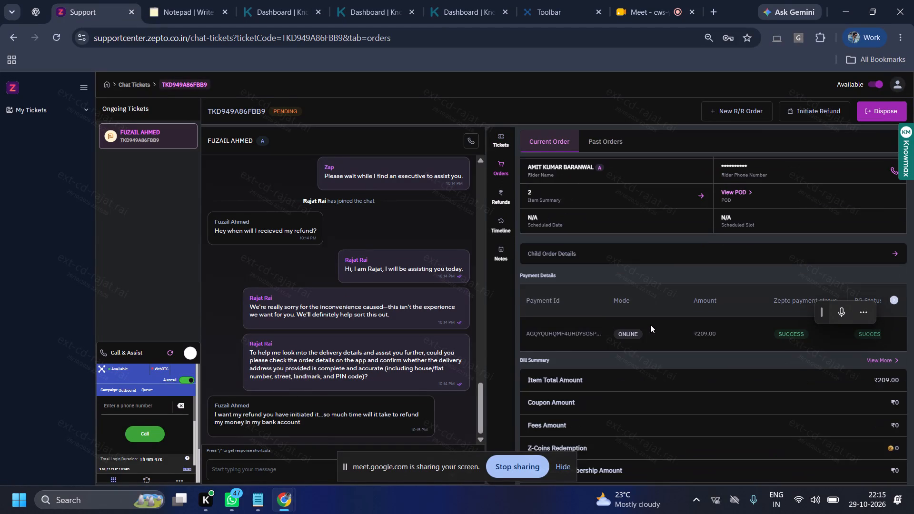
{"action": "scroll", "coordinate": [659, 329], "scroll_direction": "up", "scroll_amount": 4}
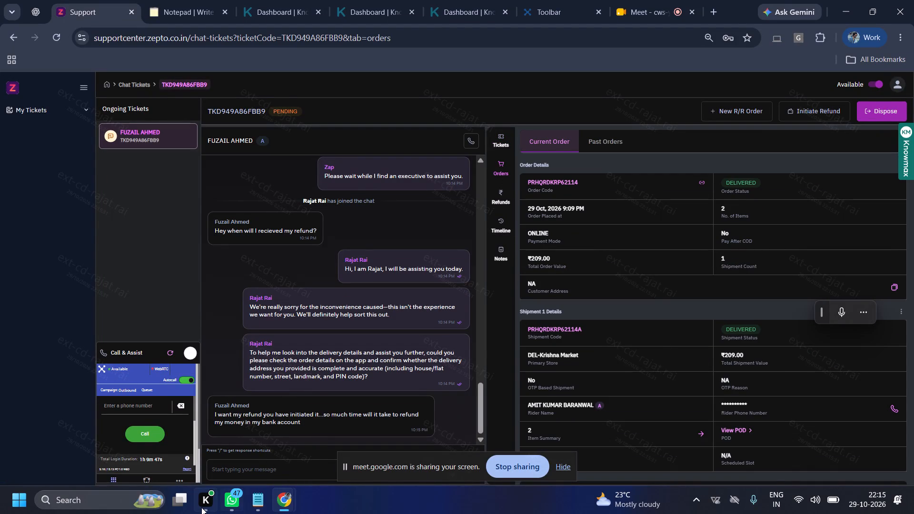
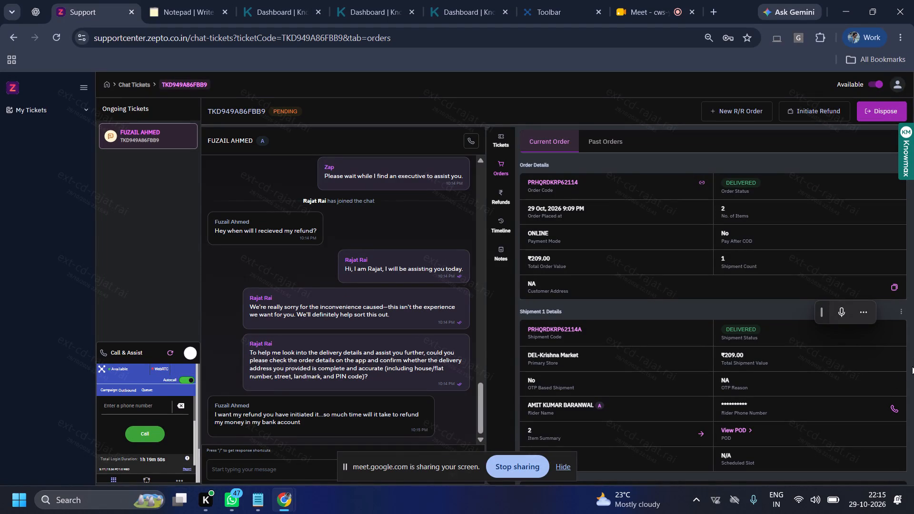
Call the delivery rider from the Shipment 1 details.
{"action": "left_click", "coordinate": [897, 409]}
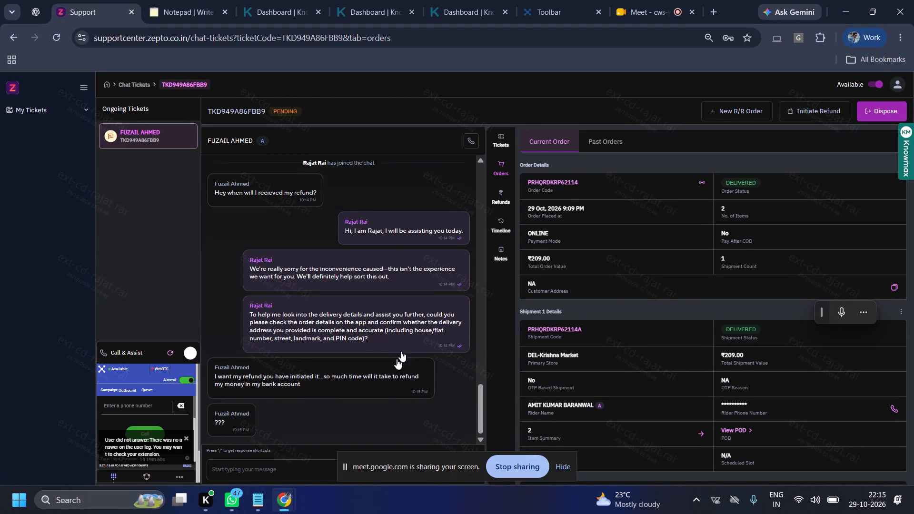
Resend the customer the part of the earlier message asking them to check the order details and confirm the delivery address is complete and accurate.
{"action": "left_click_drag", "start_coordinate": [425, 312], "coordinate": [437, 338], "text": "ctrl"}
{"action": "key", "text": "ctrl+c"}
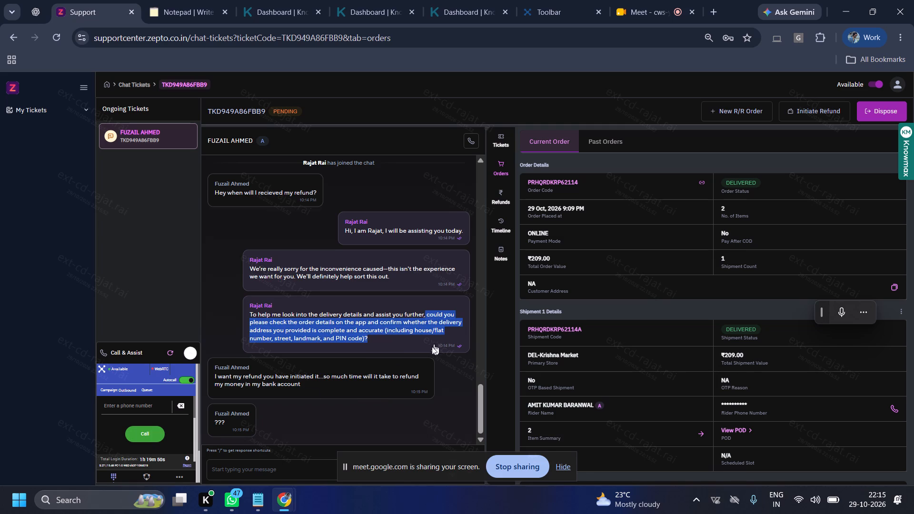
{"action": "left_click", "coordinate": [280, 470], "text": "ctrl"}
{"action": "key", "text": "ctrl+v"}
{"action": "key", "text": "Return"}
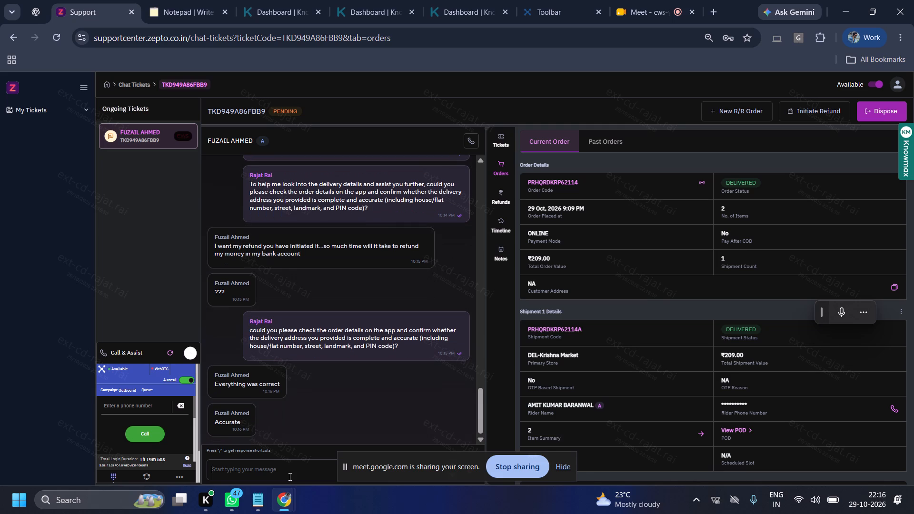
Stop sharing the screen with the Google Meet call.
{"action": "left_click", "coordinate": [511, 461]}
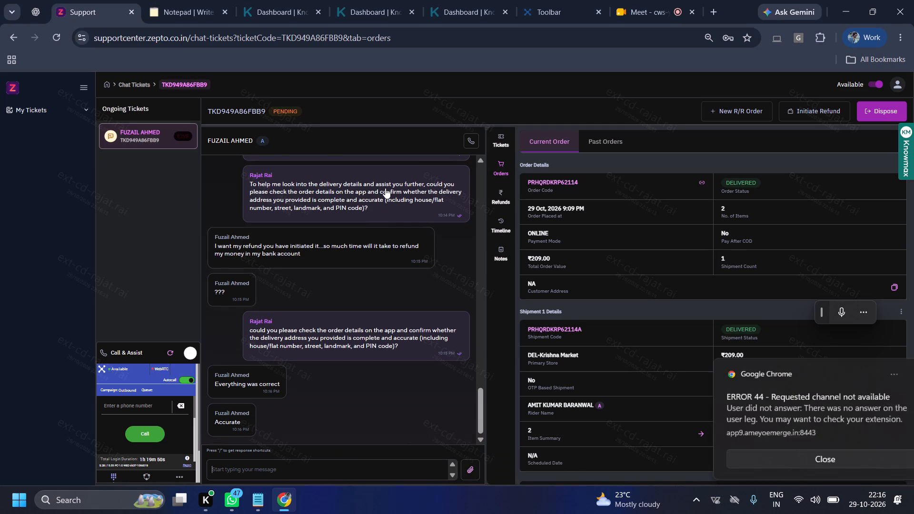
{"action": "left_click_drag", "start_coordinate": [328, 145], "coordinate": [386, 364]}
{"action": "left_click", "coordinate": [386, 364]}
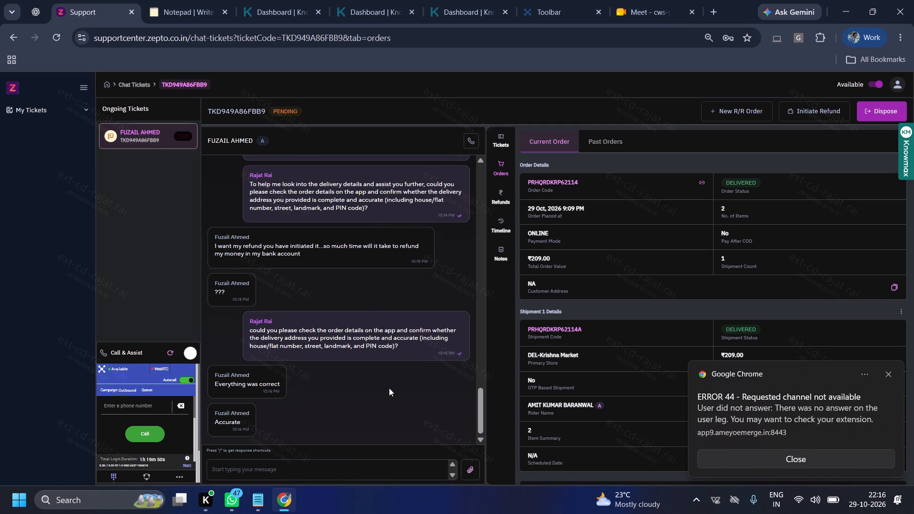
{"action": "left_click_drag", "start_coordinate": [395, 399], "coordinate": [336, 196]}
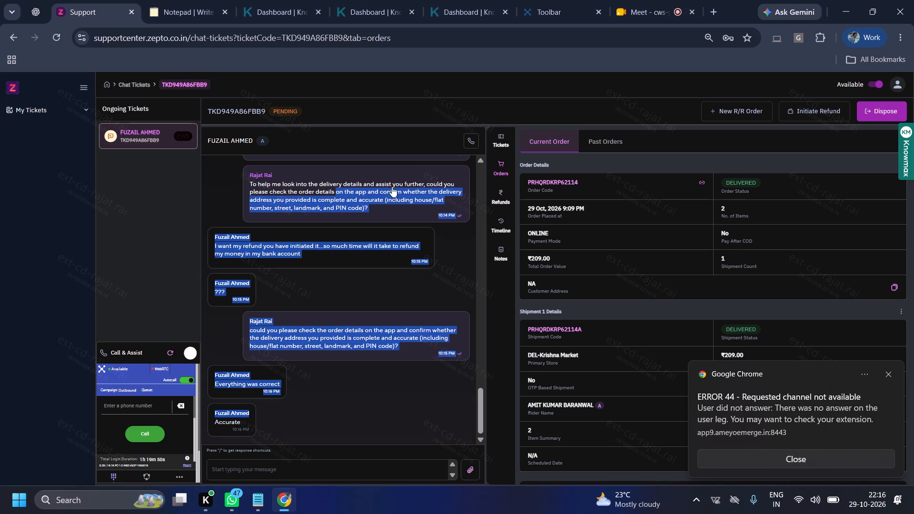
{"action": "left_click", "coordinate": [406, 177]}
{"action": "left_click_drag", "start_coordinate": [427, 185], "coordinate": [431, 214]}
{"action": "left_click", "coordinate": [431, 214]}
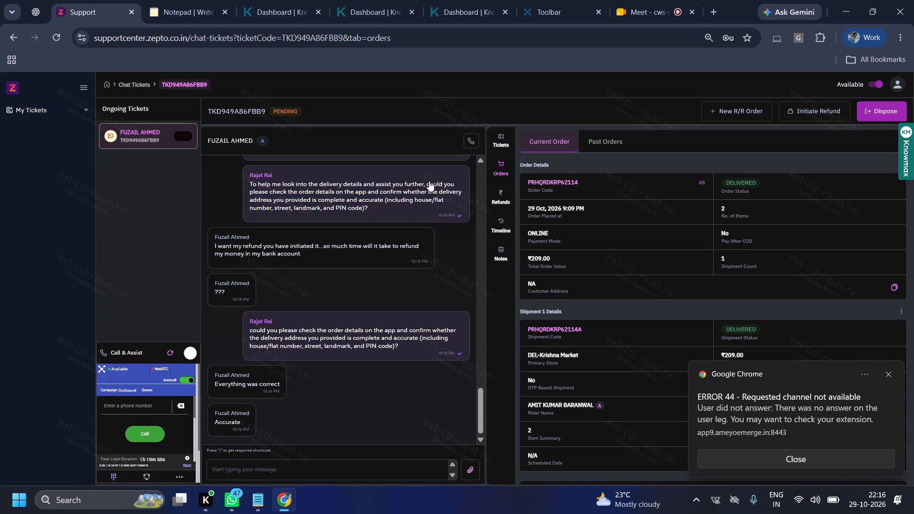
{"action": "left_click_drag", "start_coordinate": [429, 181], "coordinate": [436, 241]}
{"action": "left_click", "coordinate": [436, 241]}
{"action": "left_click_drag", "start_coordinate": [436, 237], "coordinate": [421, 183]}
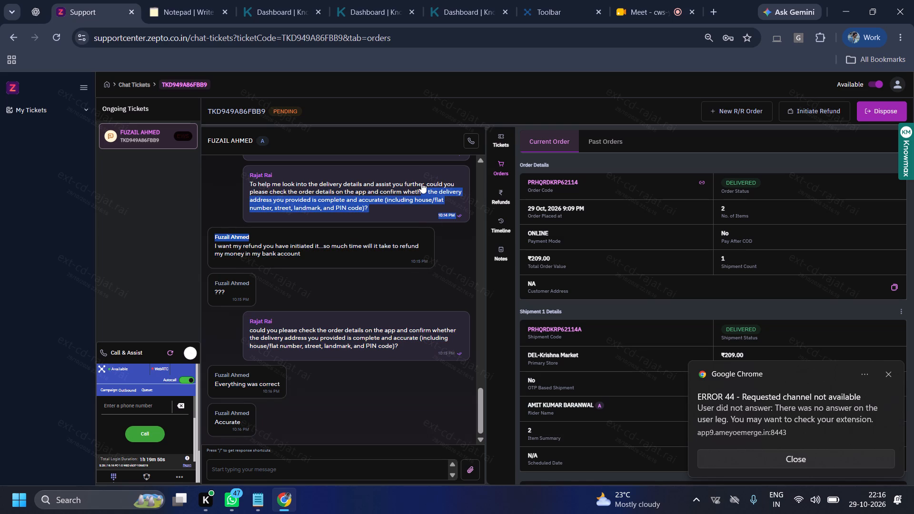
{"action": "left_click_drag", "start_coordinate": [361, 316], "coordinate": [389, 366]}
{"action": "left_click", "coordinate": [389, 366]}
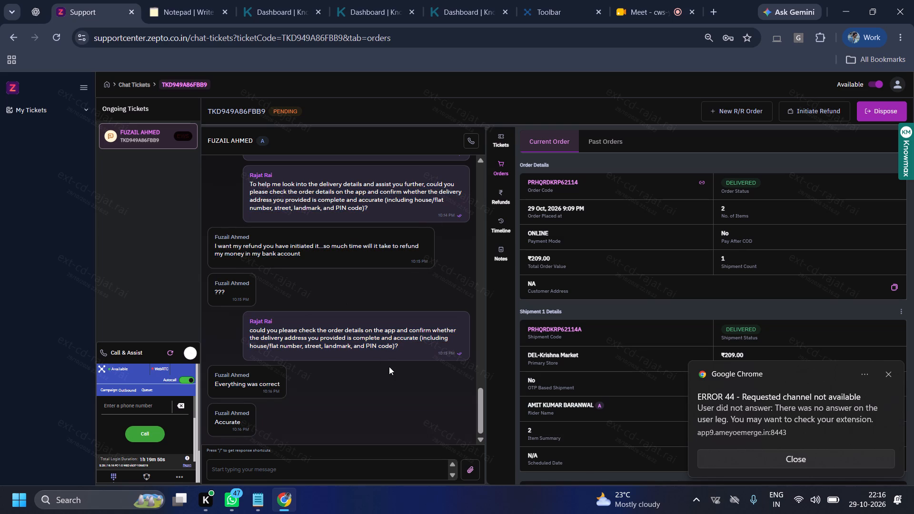
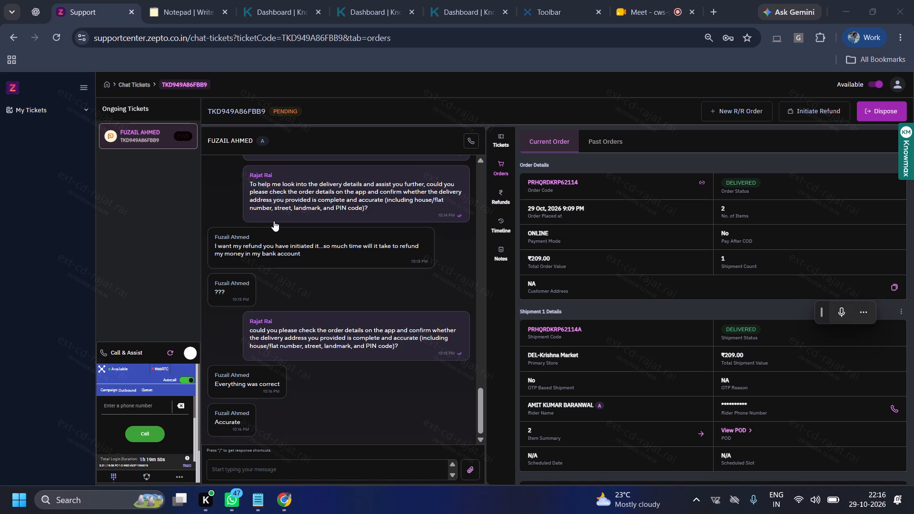
Reload the current order's details and try calling the delivery rider again from the Shipment 1 details.
{"action": "left_click", "coordinate": [504, 141]}
{"action": "left_click", "coordinate": [505, 167]}
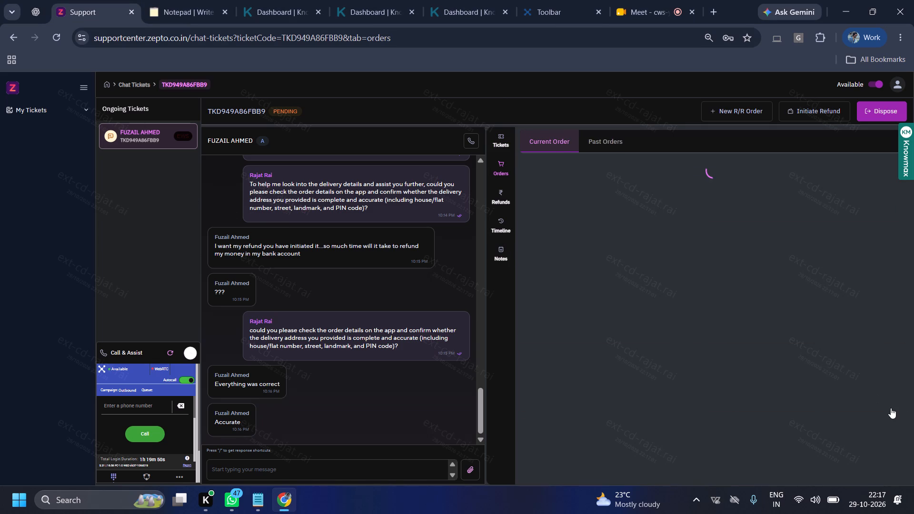
{"action": "left_click", "coordinate": [891, 408]}
Switch to the Notepad file of saved refund, address confirmation and hold replies.
{"action": "left_click", "coordinate": [252, 504]}
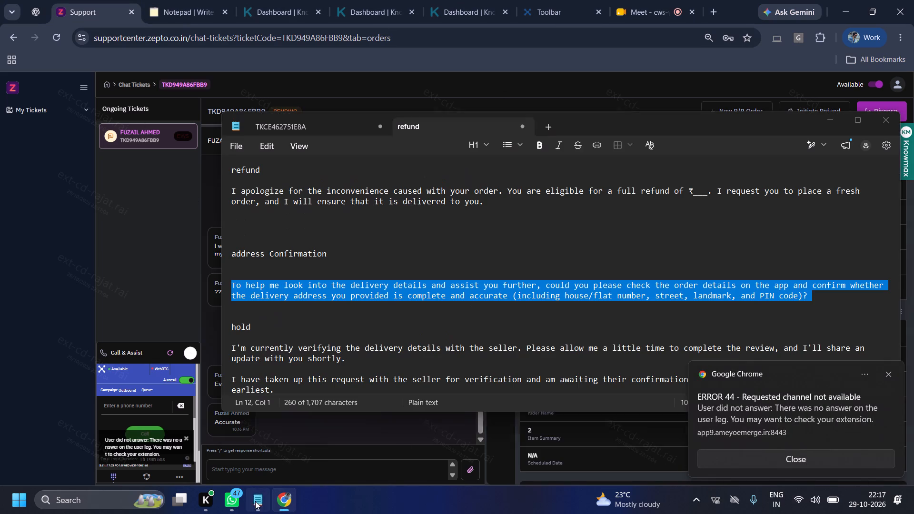
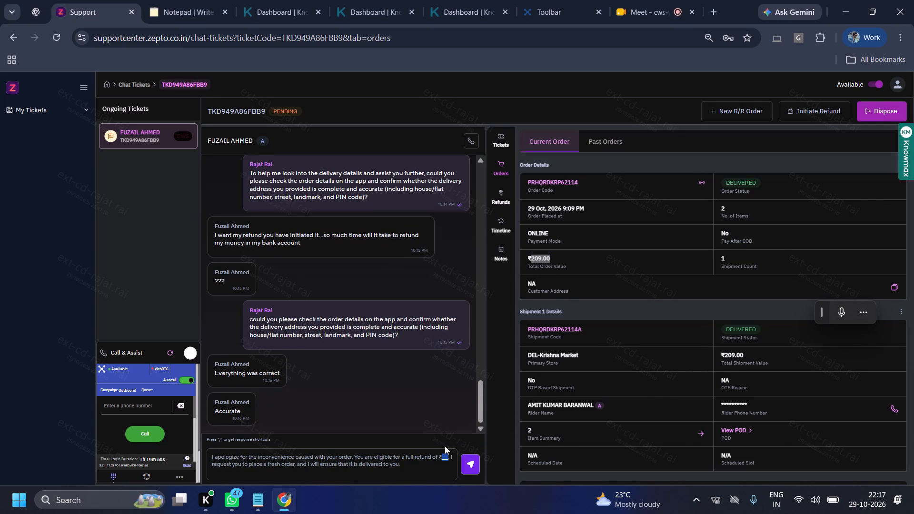
Fill in ₹209.00 as the full refund amount in the drafted apology reply and send it to the customer.
{"action": "key", "text": "ctrl+v"}
{"action": "key", "text": "Return"}
Check the order's refund eligibility under Refund Shipment in the Initiate Refund form, and close the form.
{"action": "left_click", "coordinate": [822, 93]}
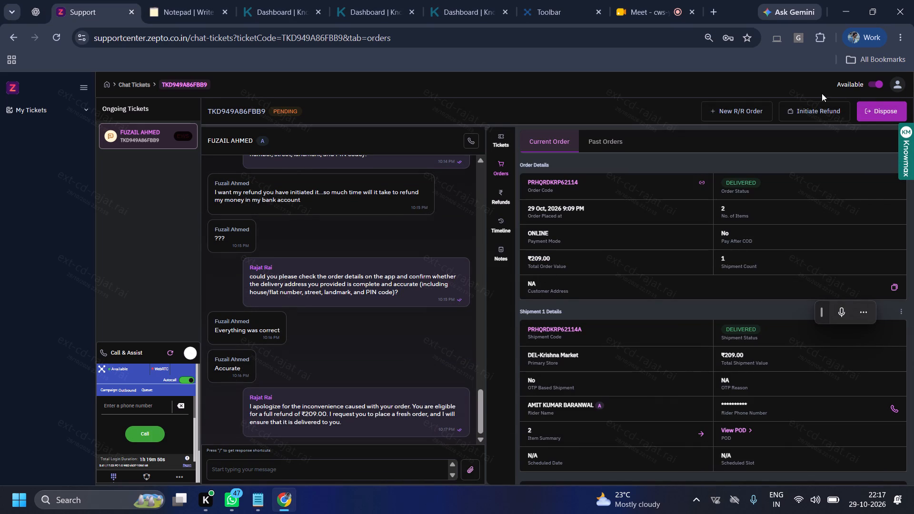
{"action": "left_click", "coordinate": [820, 100]}
{"action": "left_click", "coordinate": [817, 103]}
{"action": "left_click", "coordinate": [258, 140]}
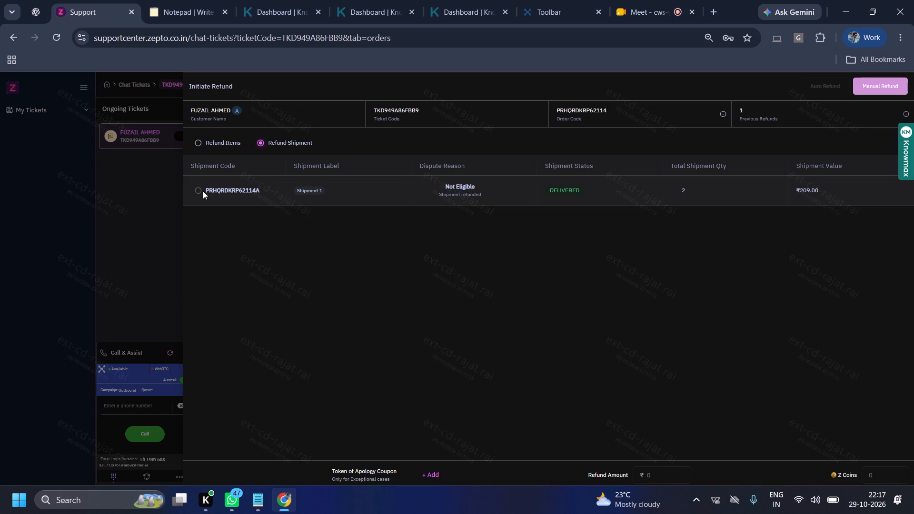
{"action": "left_click", "coordinate": [127, 221]}
Send the customer the saved closing message from the online notepad, "We appreciate your time today. Thank you for choosing Zepto…".
{"action": "left_click", "coordinate": [193, 0]}
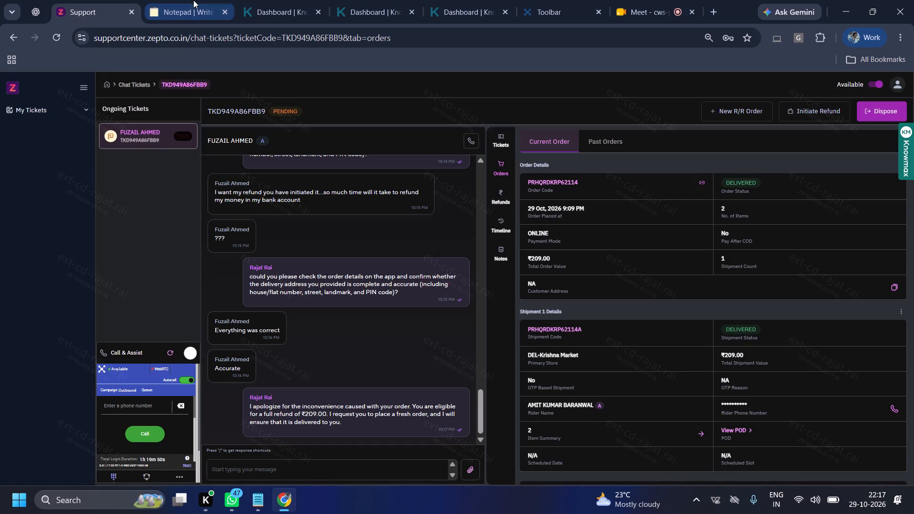
{"action": "triple_click", "coordinate": [210, 226], "text": "ctrl"}
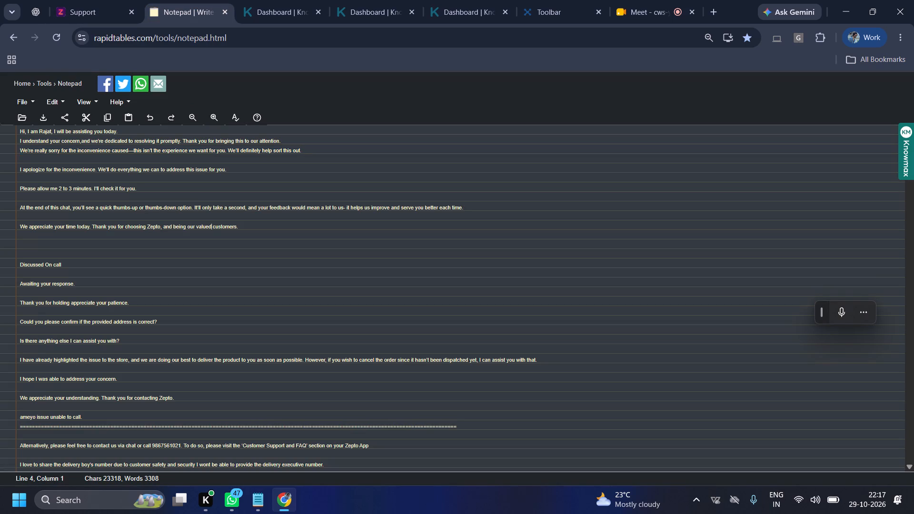
{"action": "key", "text": "ctrl+c"}
{"action": "left_click", "coordinate": [101, 0], "text": "ctrl"}
{"action": "left_click", "coordinate": [333, 460], "text": "ctrl"}
{"action": "key", "text": "ctrl+v"}
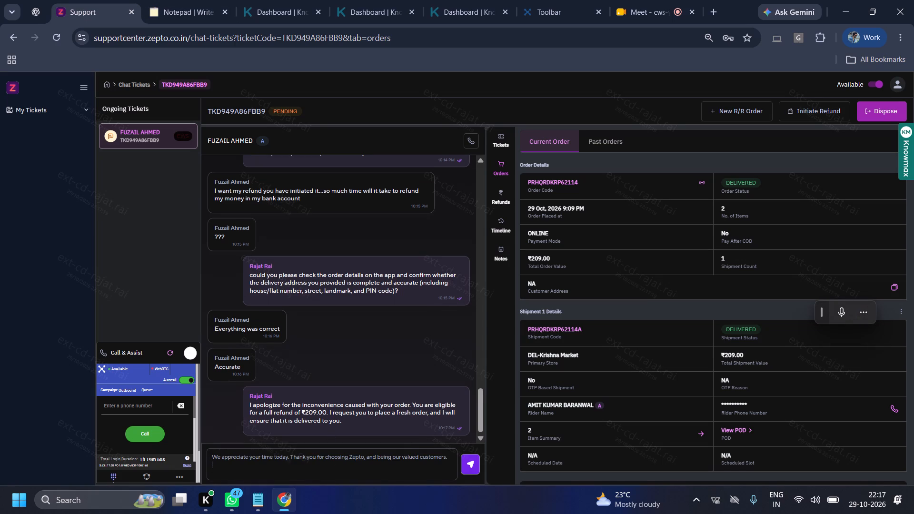
{"action": "key", "text": "Return"}
Dispose the ticket as closed with the reason "Other issue_List does not have specific issue." and confirm.
{"action": "left_click", "coordinate": [884, 122]}
{"action": "left_click", "coordinate": [883, 111]}
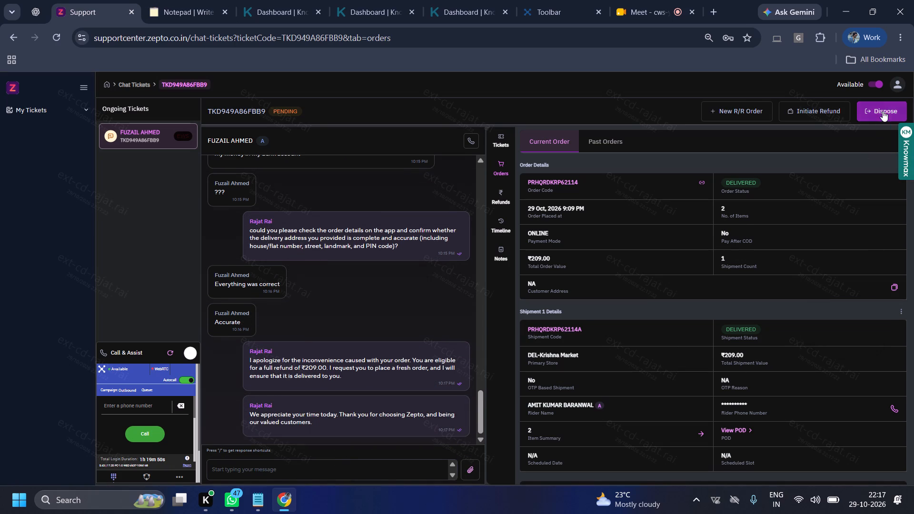
{"action": "left_click", "coordinate": [742, 115]}
{"action": "left_click", "coordinate": [785, 295]}
{"action": "left_click", "coordinate": [787, 302]}
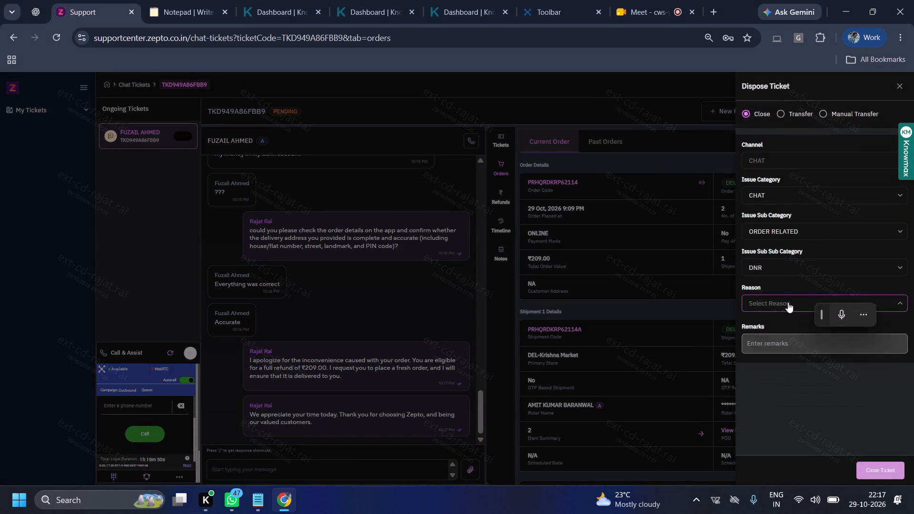
{"action": "type", "text": "oth"}
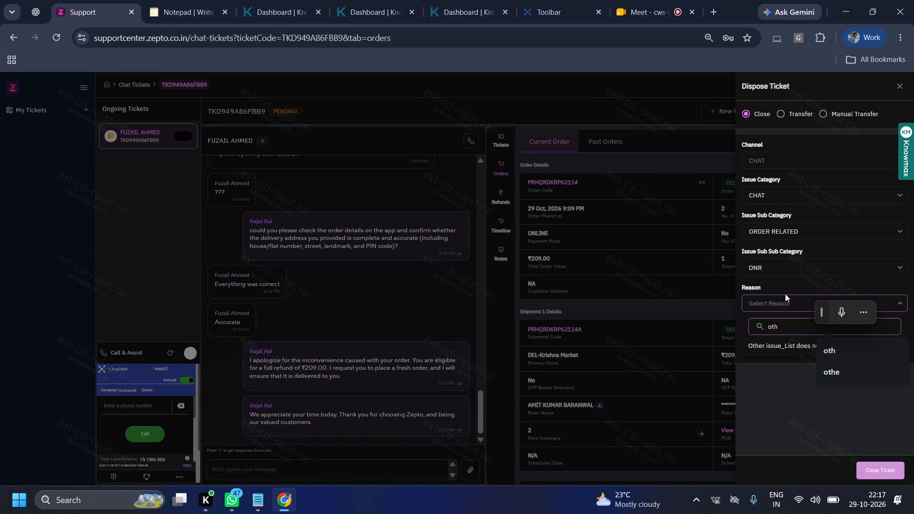
{"action": "left_click", "coordinate": [781, 340]}
{"action": "left_click", "coordinate": [876, 473]}
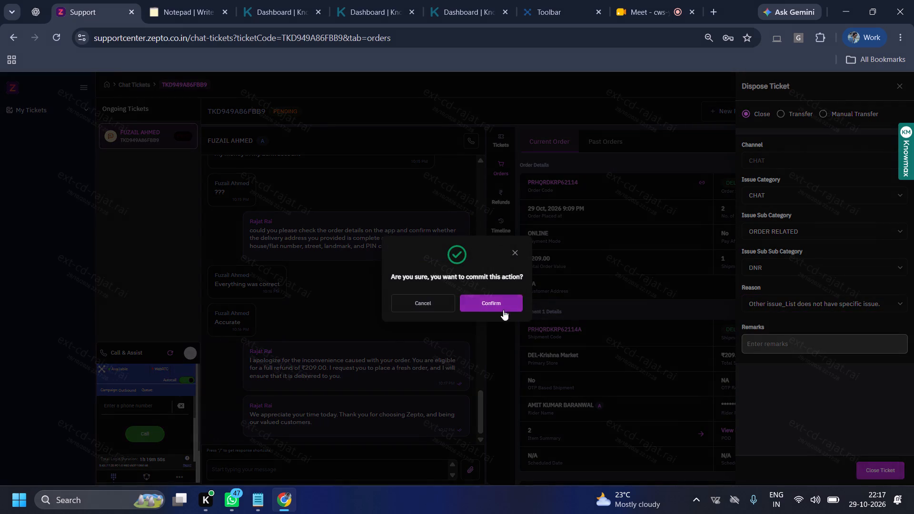
{"action": "left_click", "coordinate": [503, 310]}
Copy the saved greeting "Hi, I am Rajat, I will be assisting you today." from the online notepad.
{"action": "left_click", "coordinate": [180, 0]}
{"action": "triple_click", "coordinate": [134, 136], "text": "ctrl"}
{"action": "left_click", "coordinate": [134, 136], "text": "ctrl"}
{"action": "key", "text": "ctrl+c"}
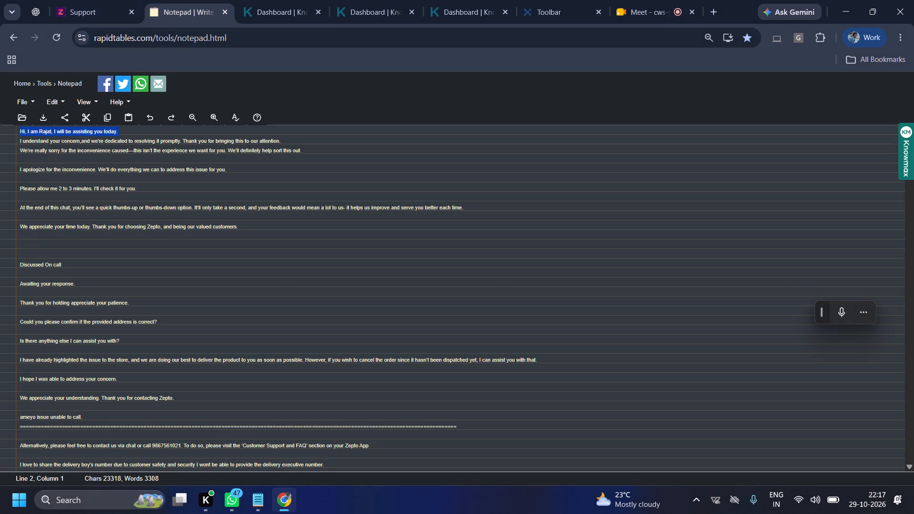
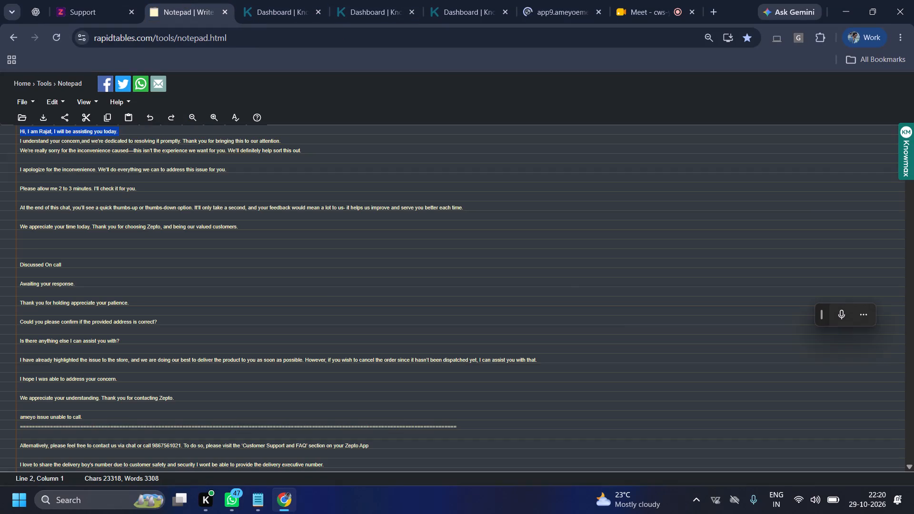
Copy the saved greeting "Hi, I am Rajat, I will be assisting you today." and return to the new customer's support chat.
{"action": "key", "text": "ctrl+c"}
{"action": "left_click", "coordinate": [89, 0], "text": "ctrl"}
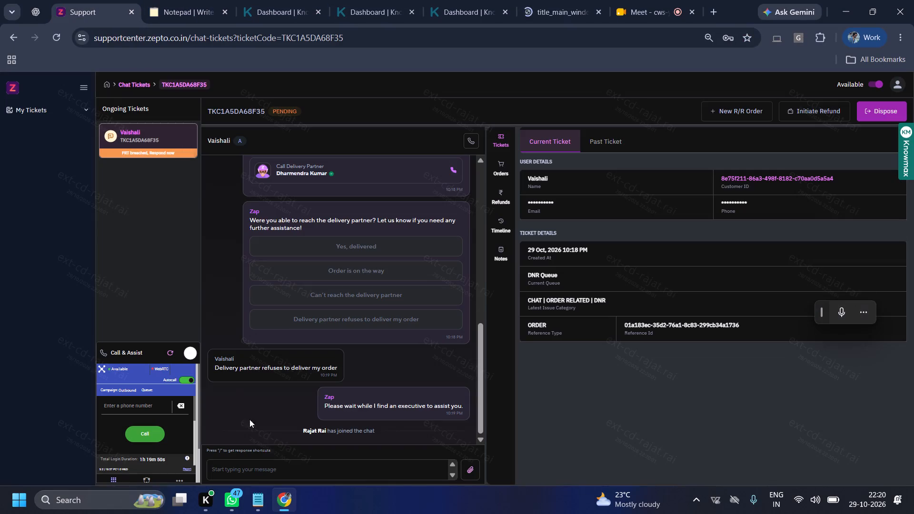
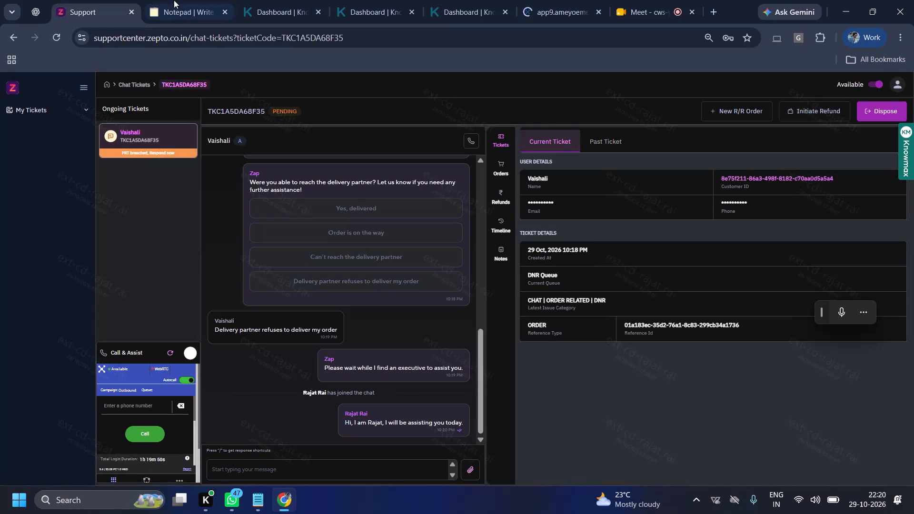
Copy the saved apology "We're really sorry for the inconvenience caused…" from the online notepad into the customer's chat reply.
{"action": "left_click", "coordinate": [154, 0], "text": "ctrl"}
{"action": "triple_click", "coordinate": [229, 148], "text": "ctrl"}
{"action": "key", "text": "ctrl+c"}
{"action": "left_click", "coordinate": [130, 0], "text": "ctrl"}
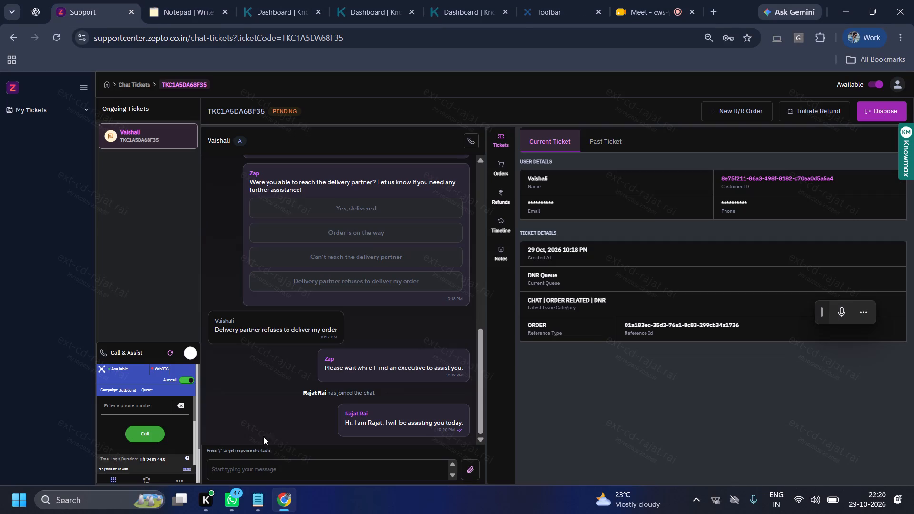
{"action": "left_click", "coordinate": [281, 479], "text": "ctrl"}
{"action": "key", "text": "ctrl+v"}
Copy the saved address confirmation request from the refund note in Notepad, and send the drafted apology and this request to the customer.
{"action": "left_click", "coordinate": [263, 504], "text": "ctrl"}
{"action": "left_click", "coordinate": [368, 279], "text": "ctrl"}
{"action": "triple_click", "coordinate": [368, 286], "text": "ctrl"}
{"action": "key", "text": "ctrl+c"}
{"action": "left_click", "coordinate": [219, 267], "text": "ctrl"}
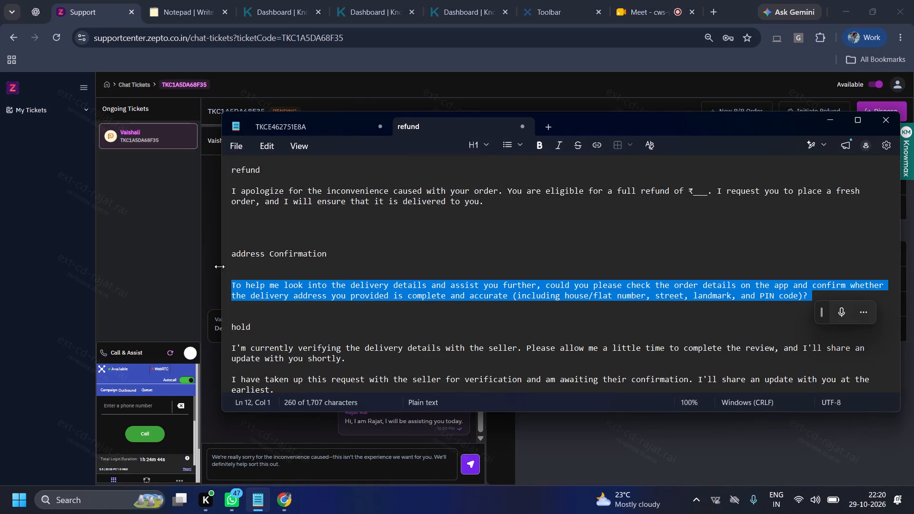
{"action": "left_click", "coordinate": [329, 459], "text": "ctrl"}
{"action": "key", "text": "ctrl+Return"}
{"action": "key", "text": "ctrl+v"}
{"action": "key", "text": "ctrl+Return"}
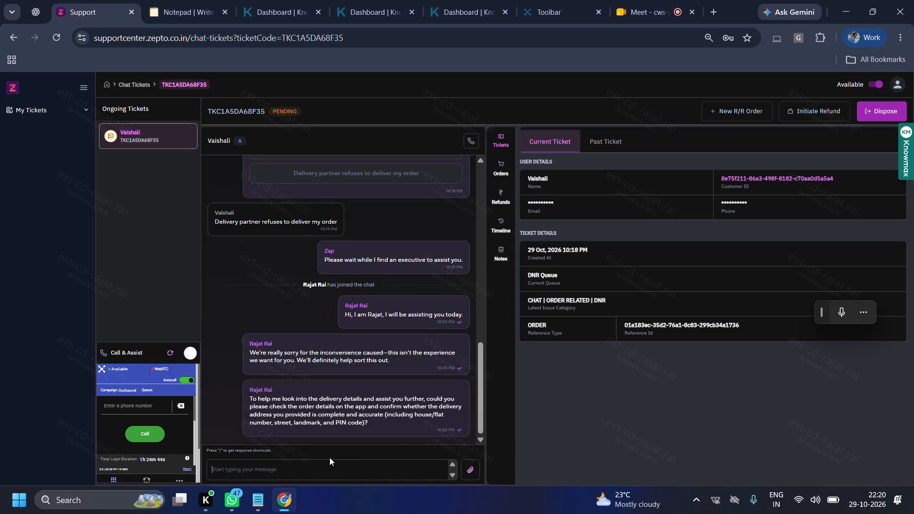
Open the ticket's current order details and place a call to the rider of Shipment 1.
{"action": "left_click", "coordinate": [503, 173]}
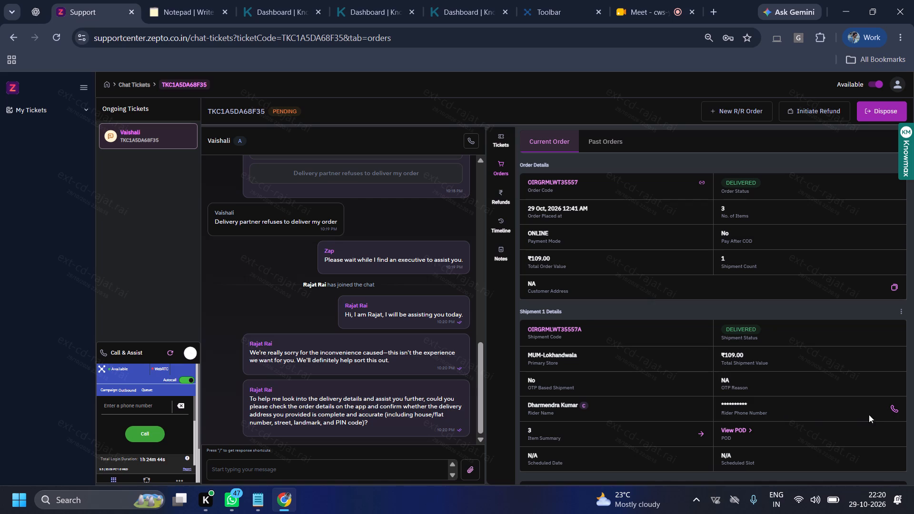
{"action": "left_click", "coordinate": [890, 406]}
{"action": "double_click", "coordinate": [892, 415]}
{"action": "left_click", "coordinate": [892, 410]}
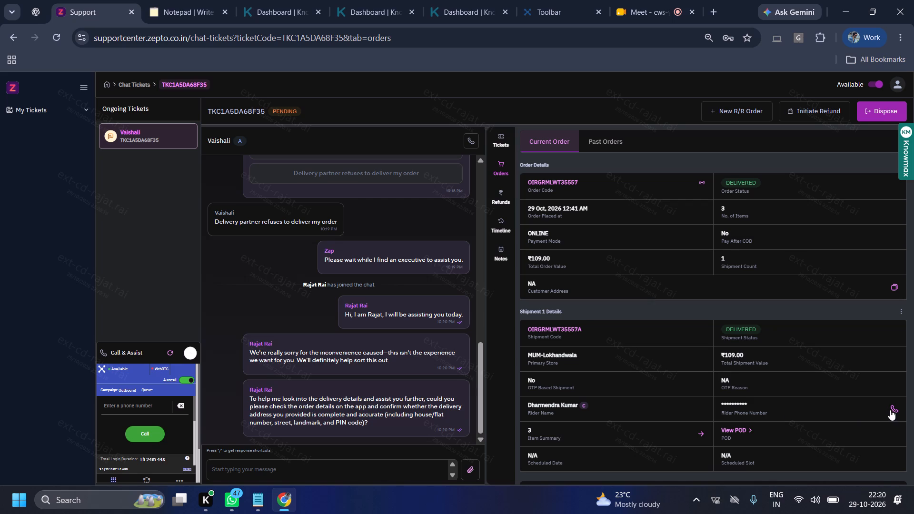
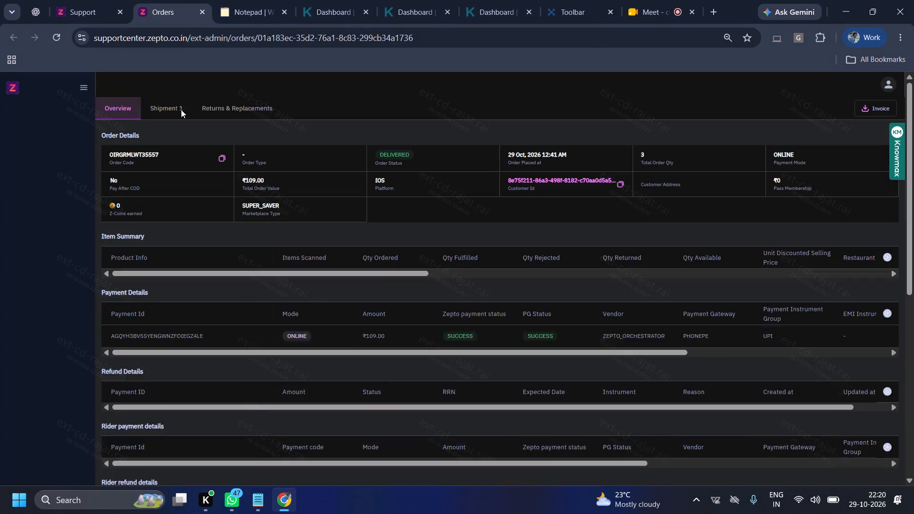
Open the Shipment 1 details of the order and examine its call details.
{"action": "left_click", "coordinate": [179, 102]}
{"action": "scroll", "coordinate": [392, 339], "scroll_direction": "down", "scroll_amount": 6}
{"action": "scroll", "coordinate": [413, 350], "scroll_direction": "up", "scroll_amount": 1}
{"action": "scroll", "coordinate": [413, 350], "scroll_direction": "down", "scroll_amount": 9}
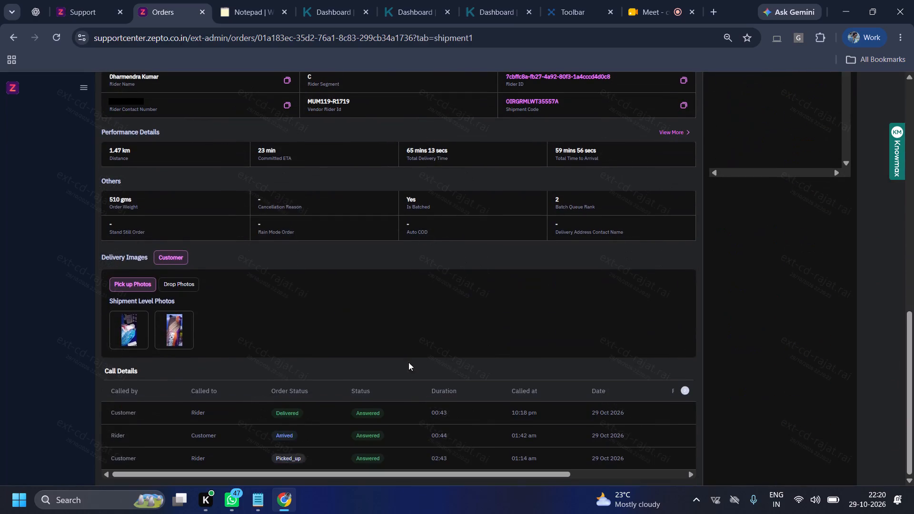
{"action": "scroll", "coordinate": [408, 362], "scroll_direction": "down", "scroll_amount": 2}
{"action": "left_click_drag", "start_coordinate": [339, 376], "coordinate": [445, 447]}
{"action": "left_click_drag", "start_coordinate": [582, 454], "coordinate": [434, 382]}
{"action": "left_click", "coordinate": [434, 382]}
View both shipment-level pick-up photos of Shipment 1 and show its drop photos.
{"action": "left_click", "coordinate": [169, 324]}
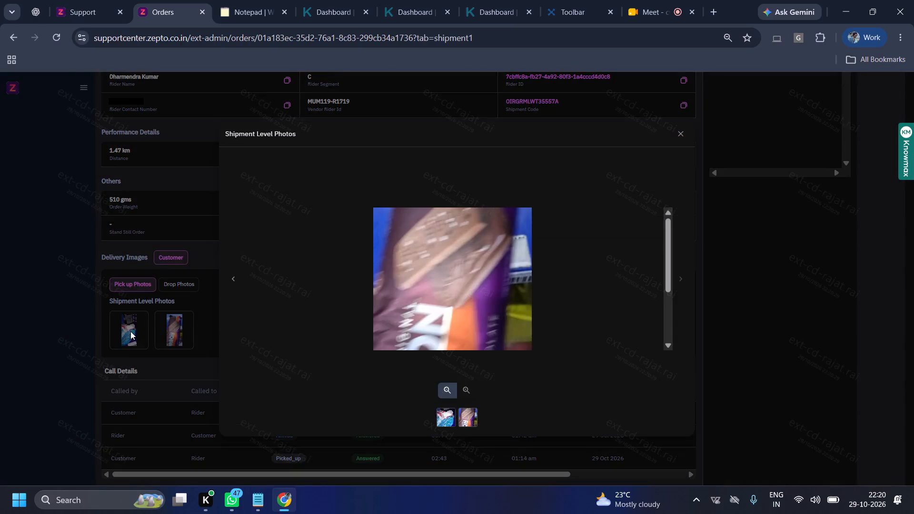
{"action": "double_click", "coordinate": [130, 331]}
{"action": "left_click", "coordinate": [142, 333]}
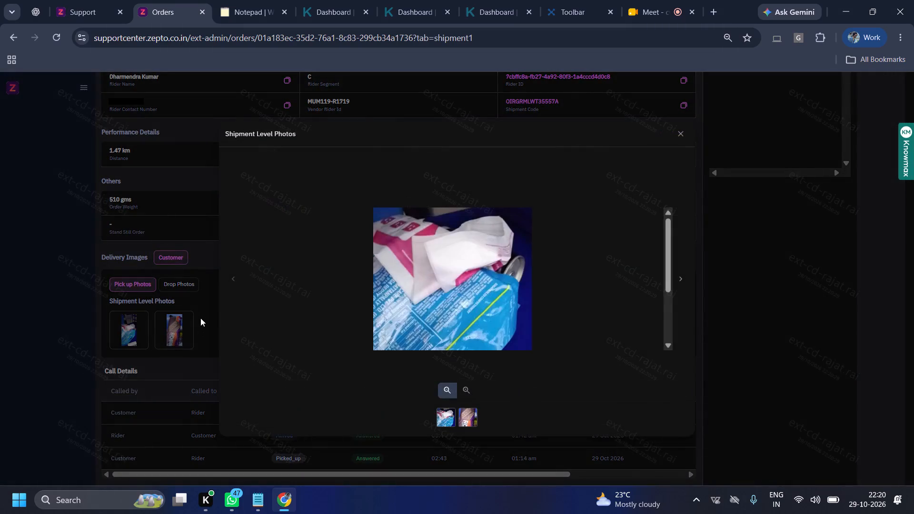
{"action": "left_click", "coordinate": [200, 310]}
{"action": "left_click", "coordinate": [168, 323]}
{"action": "left_click_drag", "start_coordinate": [173, 315], "coordinate": [174, 319]}
{"action": "left_click", "coordinate": [174, 289]}
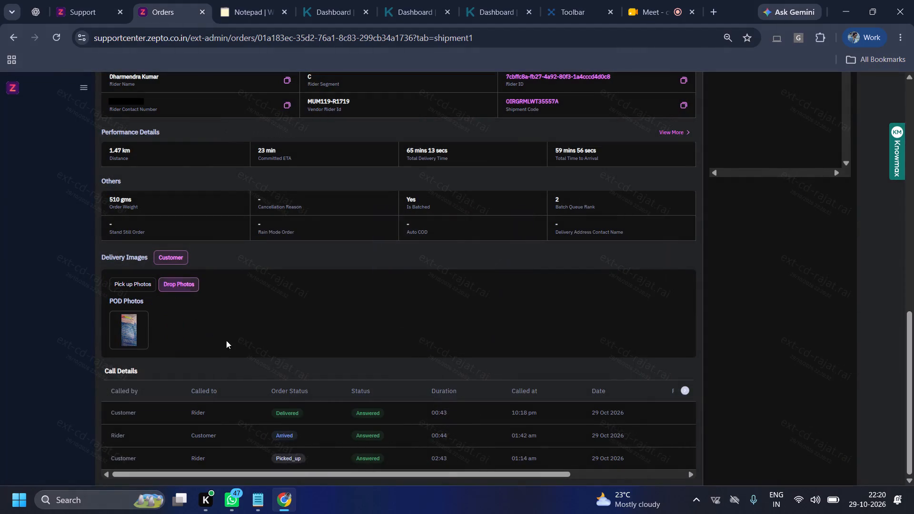
Review the item summary and the order timeline of Shipment 1 from placed to delivered.
{"action": "scroll", "coordinate": [162, 351], "scroll_direction": "up", "scroll_amount": 2}
{"action": "scroll", "coordinate": [165, 351], "scroll_direction": "down", "scroll_amount": 1}
{"action": "scroll", "coordinate": [169, 351], "scroll_direction": "up", "scroll_amount": 2}
{"action": "scroll", "coordinate": [240, 365], "scroll_direction": "up", "scroll_amount": 5}
{"action": "scroll", "coordinate": [240, 365], "scroll_direction": "down", "scroll_amount": 1}
{"action": "scroll", "coordinate": [240, 365], "scroll_direction": "up", "scroll_amount": 2}
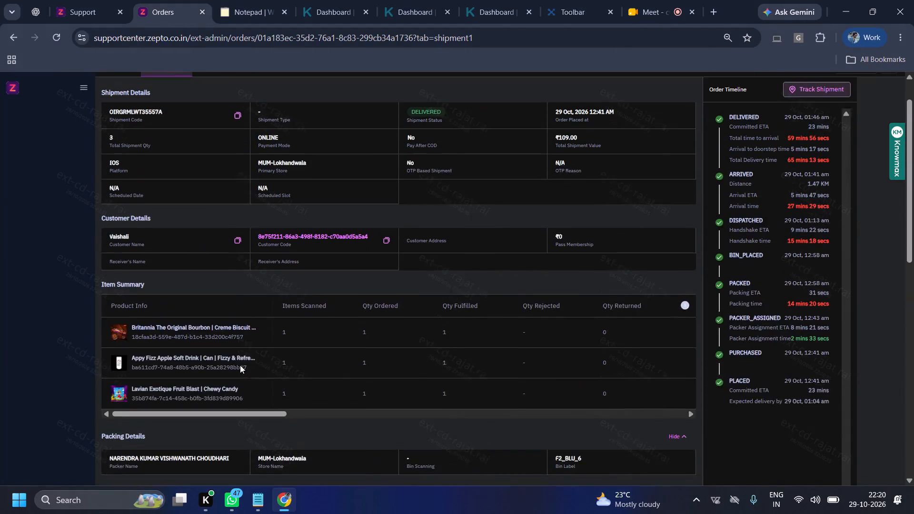
{"action": "scroll", "coordinate": [240, 365], "scroll_direction": "up", "scroll_amount": 1}
{"action": "scroll", "coordinate": [240, 365], "scroll_direction": "down", "scroll_amount": 1}
{"action": "scroll", "coordinate": [240, 365], "scroll_direction": "up", "scroll_amount": 1}
{"action": "left_click_drag", "start_coordinate": [748, 161], "coordinate": [784, 257]}
{"action": "left_click", "coordinate": [784, 258]}
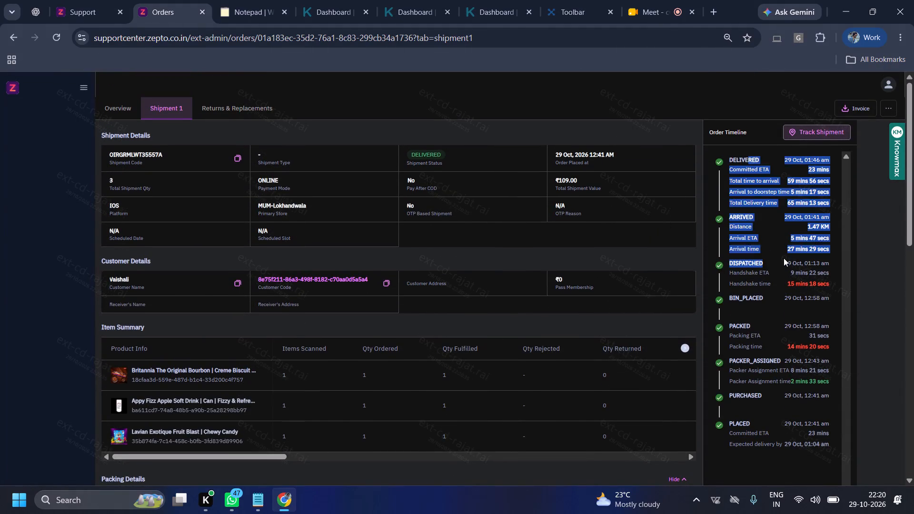
{"action": "left_click_drag", "start_coordinate": [794, 331], "coordinate": [753, 158]}
{"action": "left_click", "coordinate": [738, 183]}
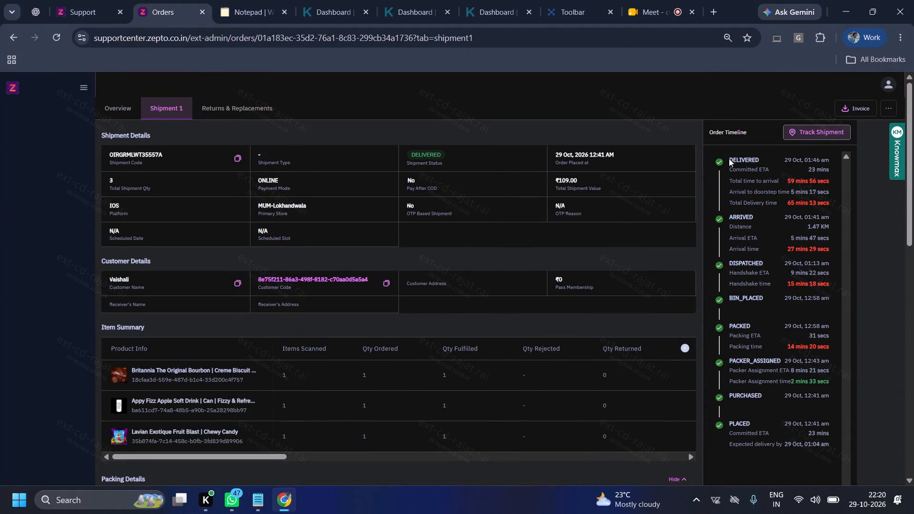
{"action": "left_click_drag", "start_coordinate": [730, 157], "coordinate": [808, 296]}
{"action": "left_click", "coordinate": [808, 297]}
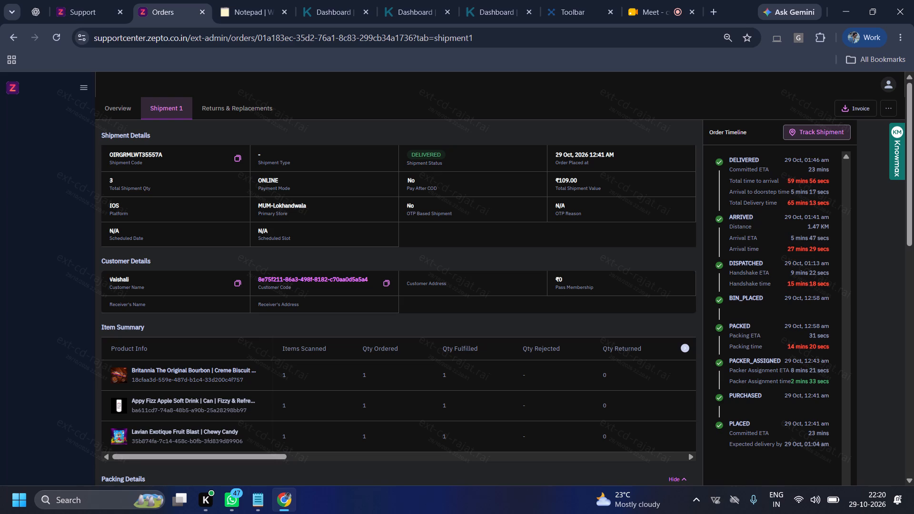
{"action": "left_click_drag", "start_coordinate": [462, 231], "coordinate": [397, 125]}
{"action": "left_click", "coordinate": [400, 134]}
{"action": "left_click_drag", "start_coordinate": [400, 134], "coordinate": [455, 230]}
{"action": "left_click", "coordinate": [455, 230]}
Return to the customer's support chat ticket.
{"action": "left_click", "coordinate": [60, 0]}
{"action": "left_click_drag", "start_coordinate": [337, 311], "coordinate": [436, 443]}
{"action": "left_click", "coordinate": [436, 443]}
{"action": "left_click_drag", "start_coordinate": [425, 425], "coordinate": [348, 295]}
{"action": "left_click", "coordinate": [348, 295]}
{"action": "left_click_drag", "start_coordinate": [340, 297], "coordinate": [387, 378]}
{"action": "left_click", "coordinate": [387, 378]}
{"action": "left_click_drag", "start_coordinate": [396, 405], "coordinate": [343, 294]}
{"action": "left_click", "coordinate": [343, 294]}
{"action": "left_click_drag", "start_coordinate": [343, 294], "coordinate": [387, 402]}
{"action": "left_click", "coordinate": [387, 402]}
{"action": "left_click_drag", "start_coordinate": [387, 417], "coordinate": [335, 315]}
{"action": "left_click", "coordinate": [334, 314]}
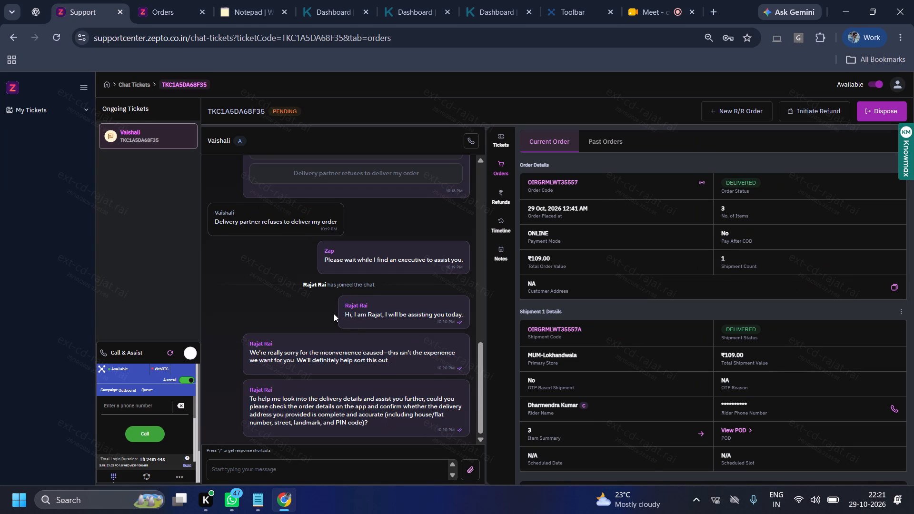
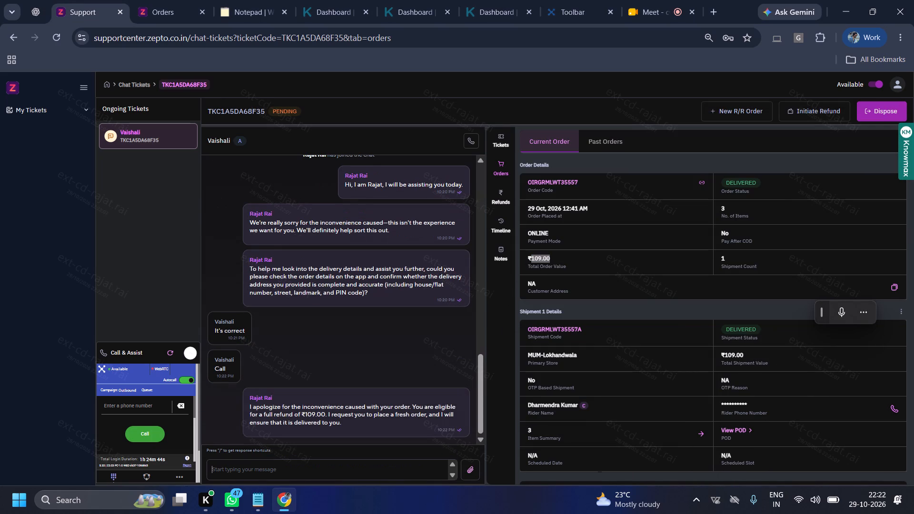
Initiate an auto refund for the whole of Shipment 1 with the dispute reason DNR (Delivered Not Recieved).
{"action": "left_click", "coordinate": [819, 108]}
{"action": "left_click", "coordinate": [260, 146]}
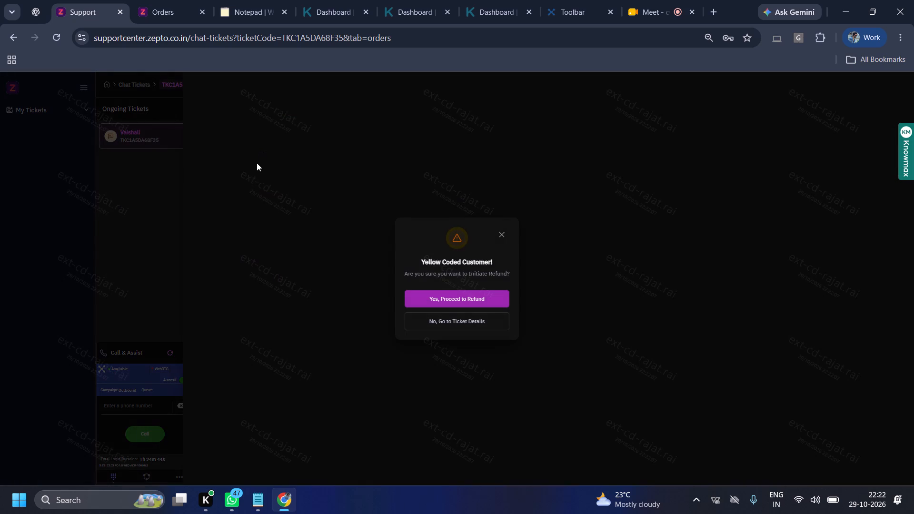
{"action": "left_click", "coordinate": [447, 293]}
{"action": "left_click", "coordinate": [260, 138]}
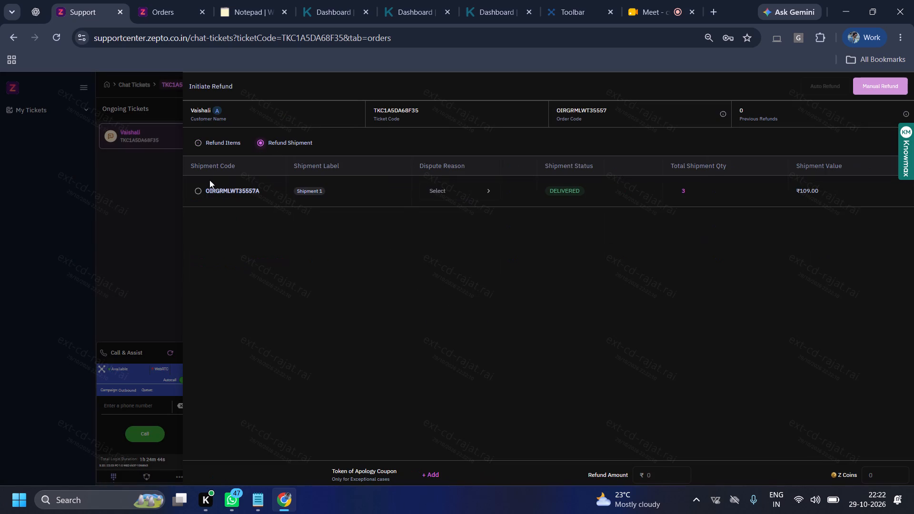
{"action": "left_click", "coordinate": [201, 188]}
{"action": "left_click", "coordinate": [453, 188]}
{"action": "left_click", "coordinate": [788, 134]}
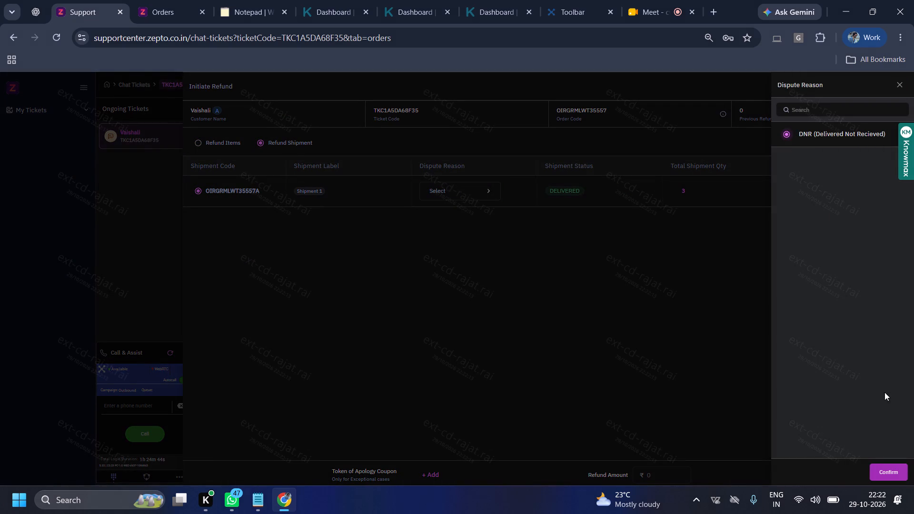
{"action": "left_click", "coordinate": [893, 464]}
{"action": "left_click", "coordinate": [834, 100]}
{"action": "double_click", "coordinate": [834, 96]}
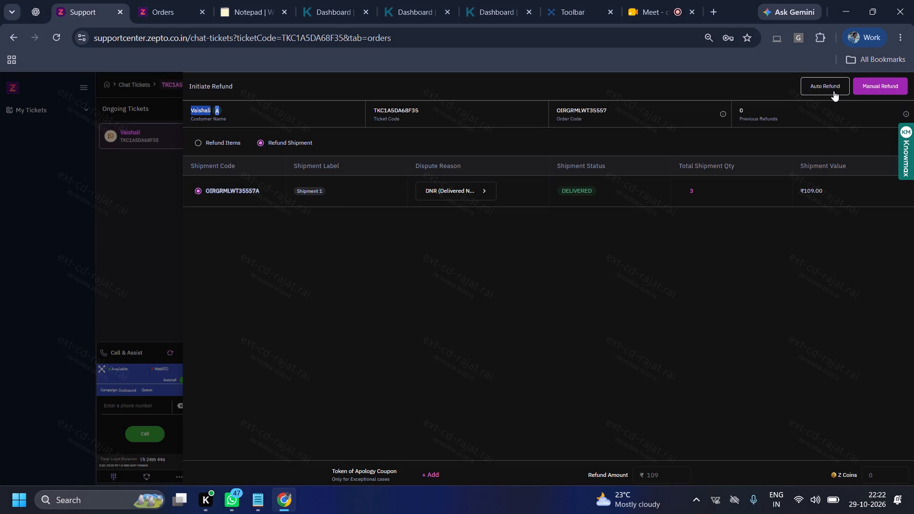
{"action": "left_click", "coordinate": [834, 91]}
Close the order details page of the refunded shipment.
{"action": "left_click", "coordinate": [163, 0]}
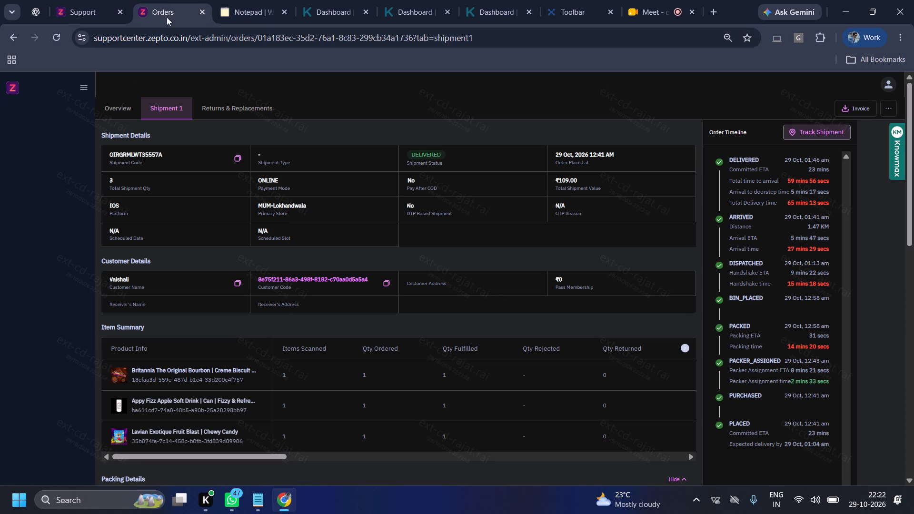
{"action": "left_click", "coordinate": [200, 19]}
{"action": "left_click", "coordinate": [204, 11]}
Copy the saved greeting "Hi, I am Rajat, I will be assisting you today." from the online notepad and return to the support chat tickets.
{"action": "left_click", "coordinate": [185, 0]}
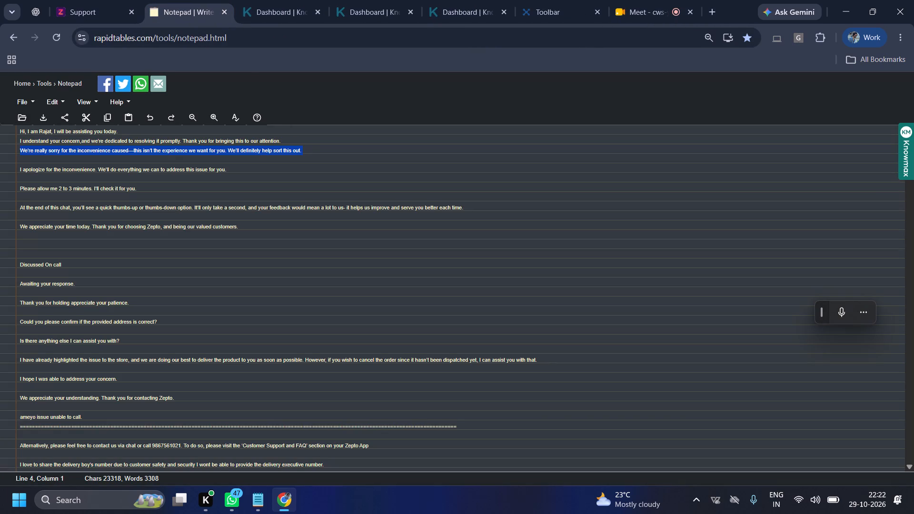
{"action": "triple_click", "coordinate": [141, 132], "text": "ctrl"}
{"action": "key", "text": "ctrl+c"}
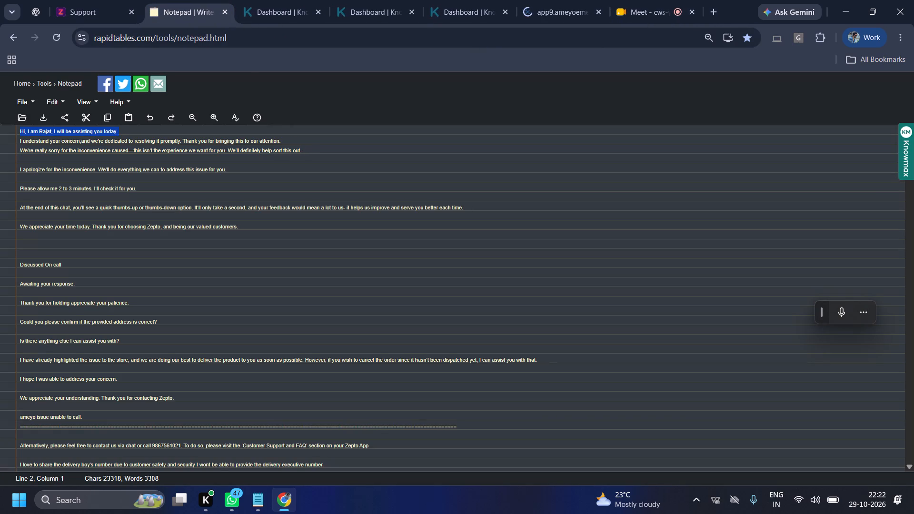
{"action": "left_click", "coordinate": [72, 0]}
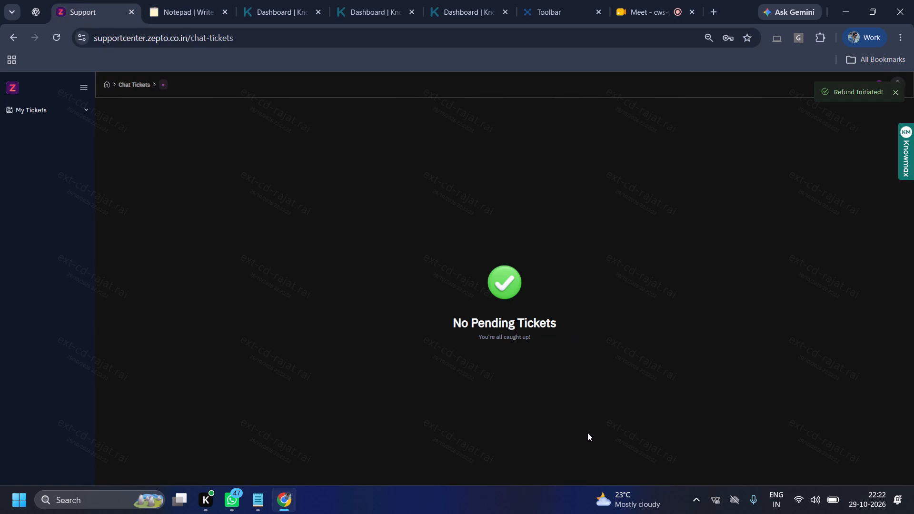
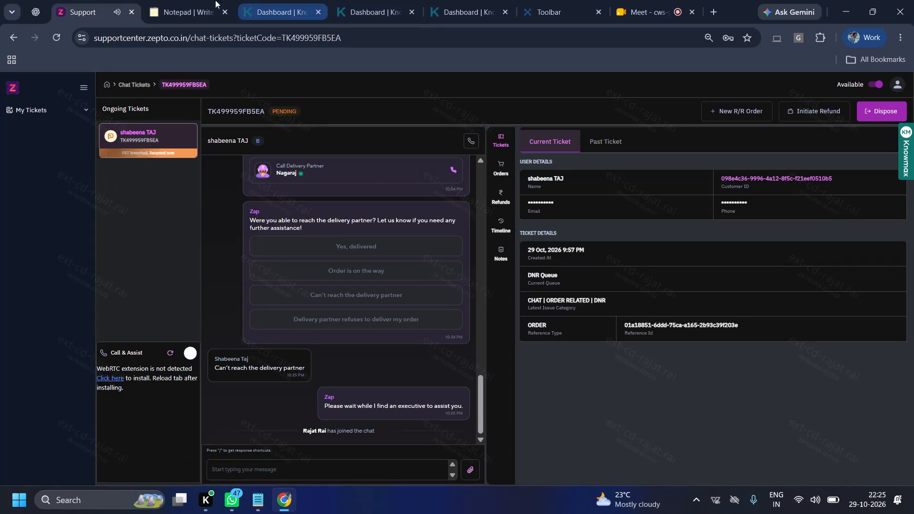
{"action": "left_click", "coordinate": [171, 7], "text": "ctrl"}
{"action": "key", "text": "ctrl+c"}
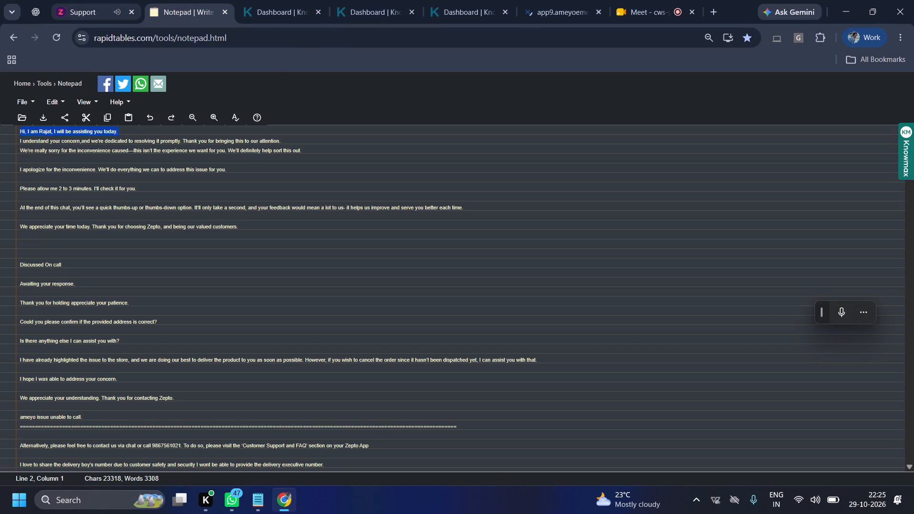
{"action": "left_click", "coordinate": [68, 0]}
{"action": "left_click", "coordinate": [294, 469], "text": "ctrl"}
{"action": "key", "text": "ctrl+v"}
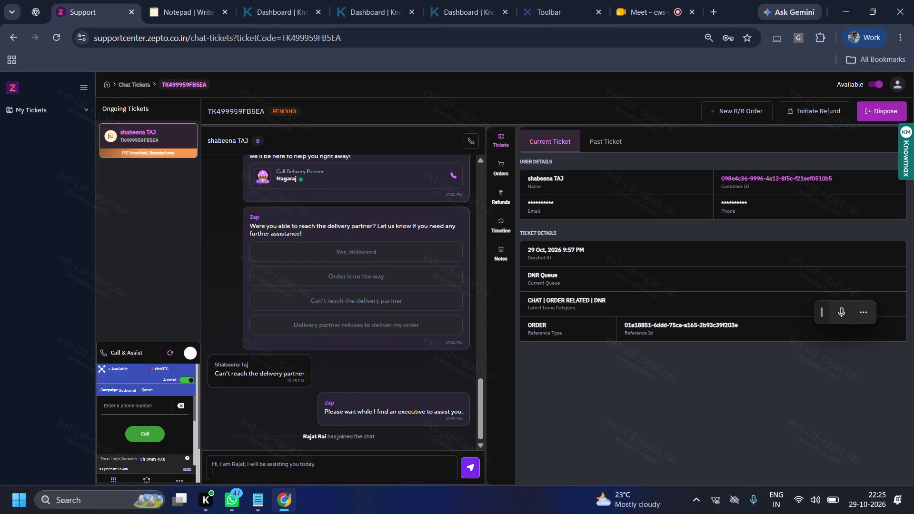
{"action": "key", "text": "Return"}
Copy the saved apology starting "We're really sorry for the inconvenience caused" from the online notepad into the chat's message draft.
{"action": "left_click", "coordinate": [167, 0], "text": "ctrl"}
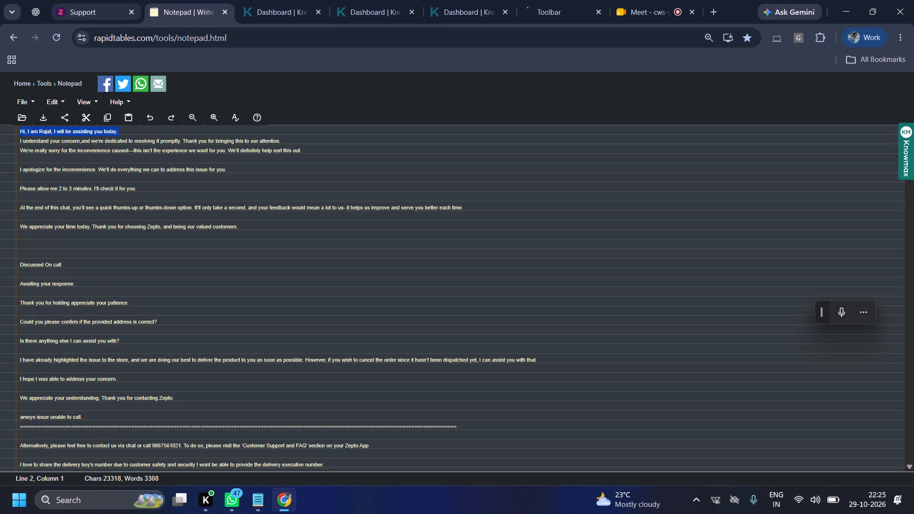
{"action": "triple_click", "coordinate": [196, 155], "text": "ctrl"}
{"action": "key", "text": "ctrl+c"}
{"action": "left_click", "coordinate": [115, 0], "text": "ctrl"}
{"action": "left_click", "coordinate": [262, 474], "text": "ctrl"}
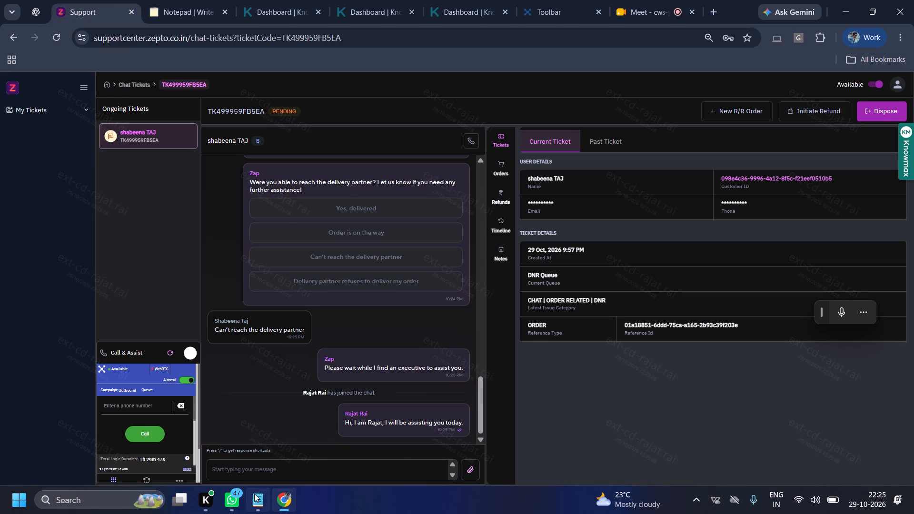
{"action": "key", "text": "ctrl+v"}
Send the drafted apology, followed by the saved request from the Notepad app to confirm the delivery address is complete and accurate.
{"action": "left_click", "coordinate": [254, 495], "text": "ctrl"}
{"action": "triple_click", "coordinate": [338, 291], "text": "ctrl"}
{"action": "key", "text": "ctrl+c"}
{"action": "left_click", "coordinate": [127, 256], "text": "ctrl"}
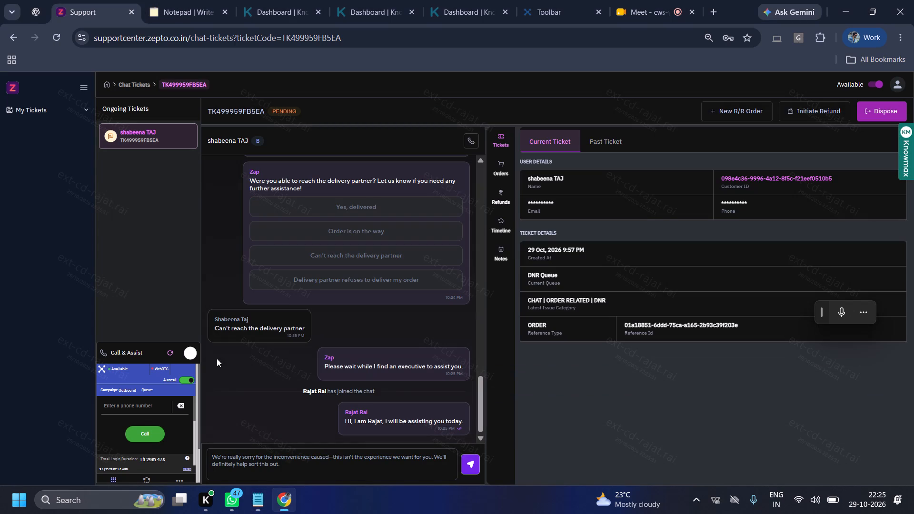
{"action": "left_click", "coordinate": [291, 465], "text": "ctrl"}
{"action": "key", "text": "ctrl+Return"}
{"action": "key", "text": "ctrl+v"}
{"action": "key", "text": "ctrl+Return"}
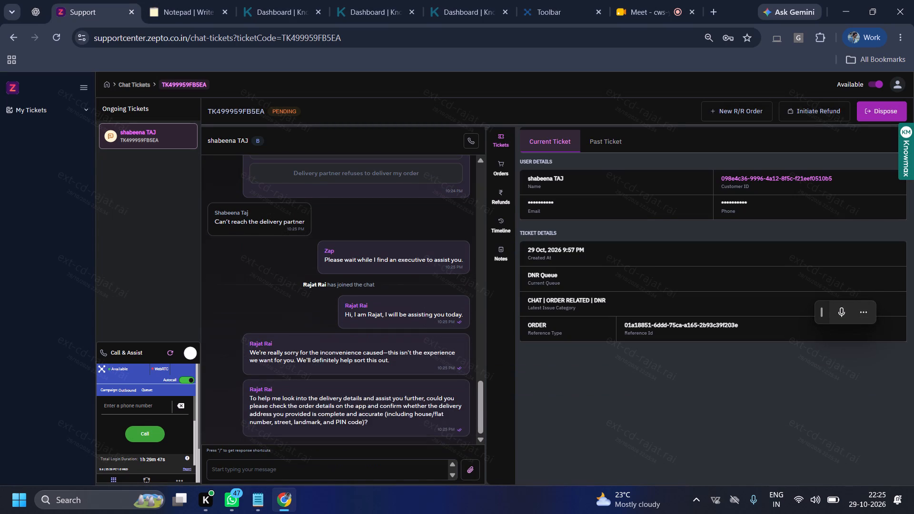
Open the ticket's current order details and try to call the rider of Shipment 1.
{"action": "left_click", "coordinate": [500, 175]}
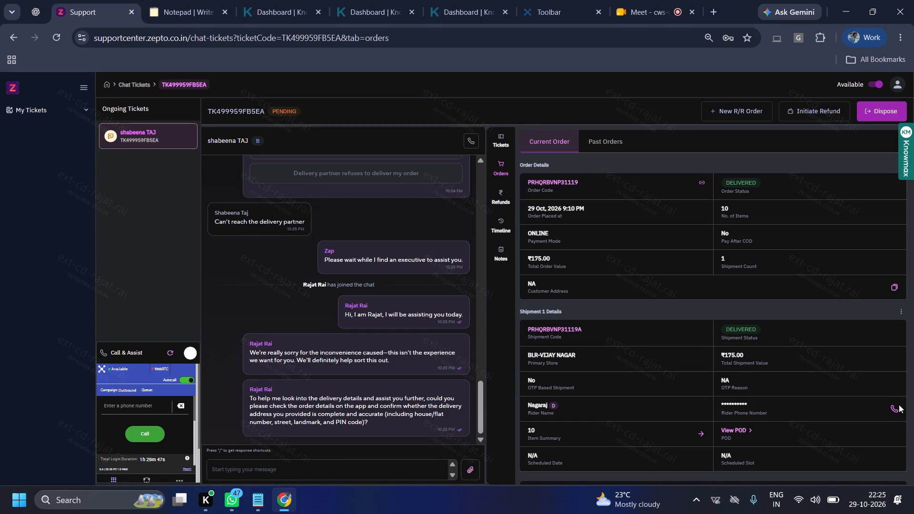
{"action": "left_click", "coordinate": [894, 407]}
{"action": "left_click_drag", "start_coordinate": [347, 337], "coordinate": [385, 426]}
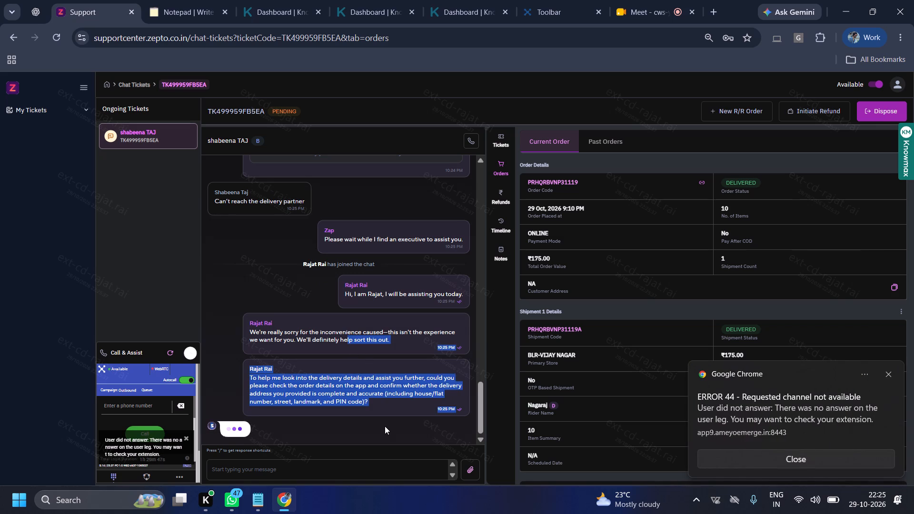
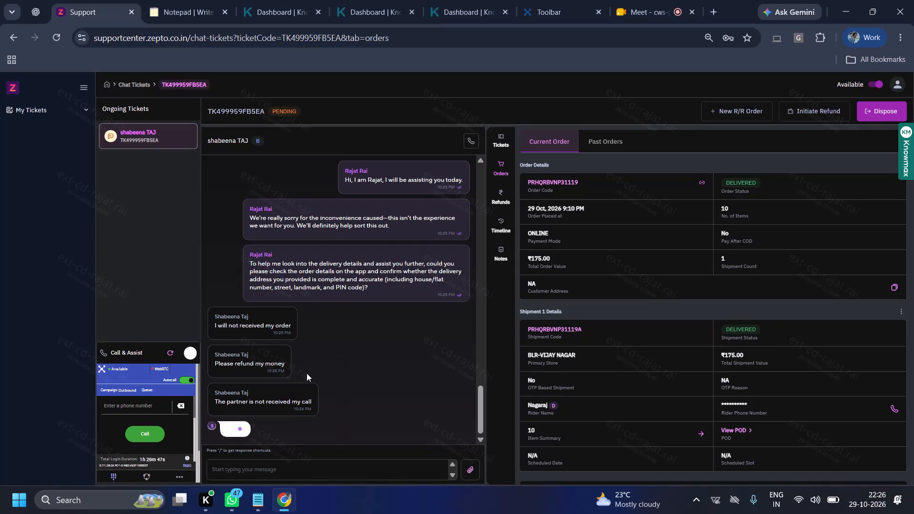
Copy the address-confirmation request from the earlier chat message, starting at "could you please check the order details", and send it again to the customer.
{"action": "left_click_drag", "start_coordinate": [425, 262], "coordinate": [433, 298], "text": "ctrl"}
{"action": "key", "text": "ctrl+c"}
{"action": "left_click", "coordinate": [400, 470], "text": "ctrl"}
{"action": "key", "text": "ctrl+v"}
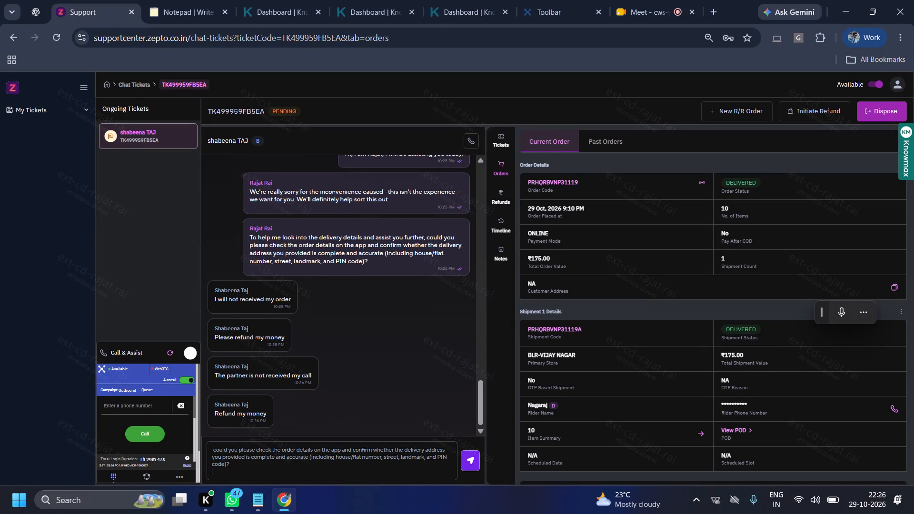
{"action": "key", "text": "Return"}
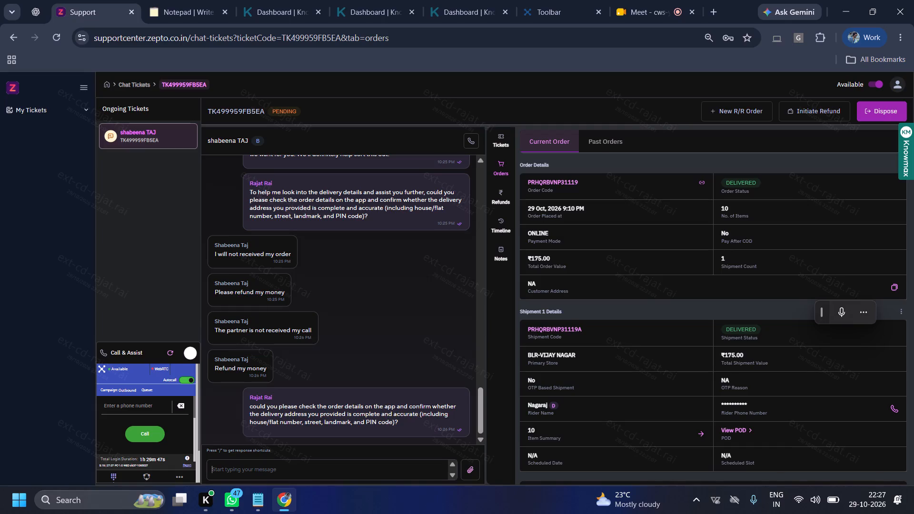
Go to the ticket search page and open the agent filter for choosing an agent.
{"action": "left_click", "coordinate": [17, 108]}
{"action": "left_click", "coordinate": [50, 128]}
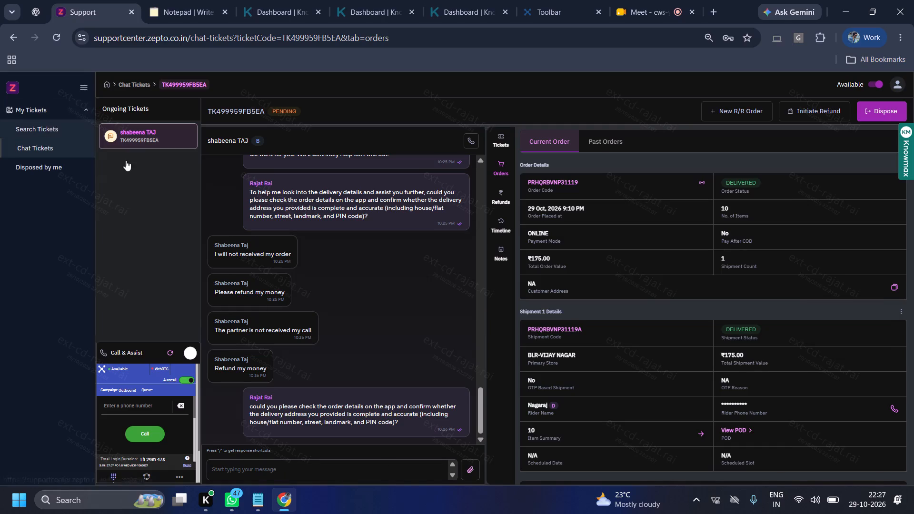
{"action": "left_click", "coordinate": [616, 112]}
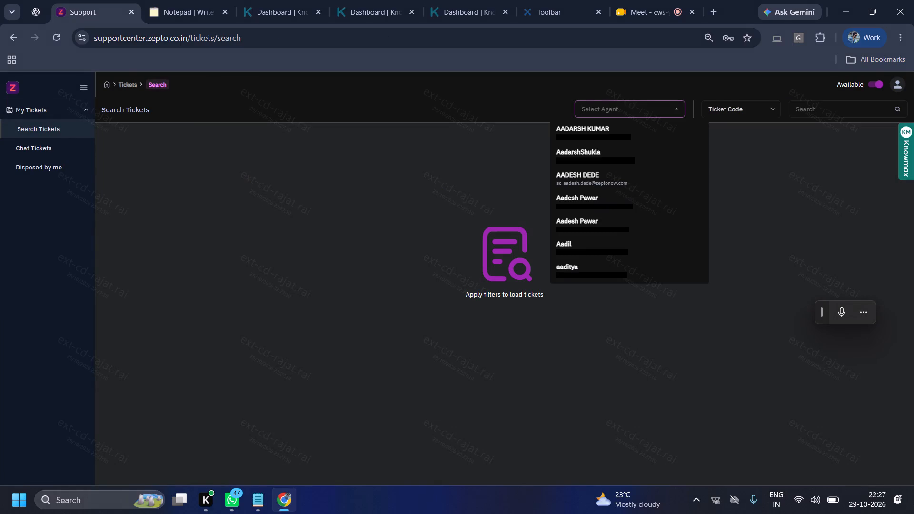
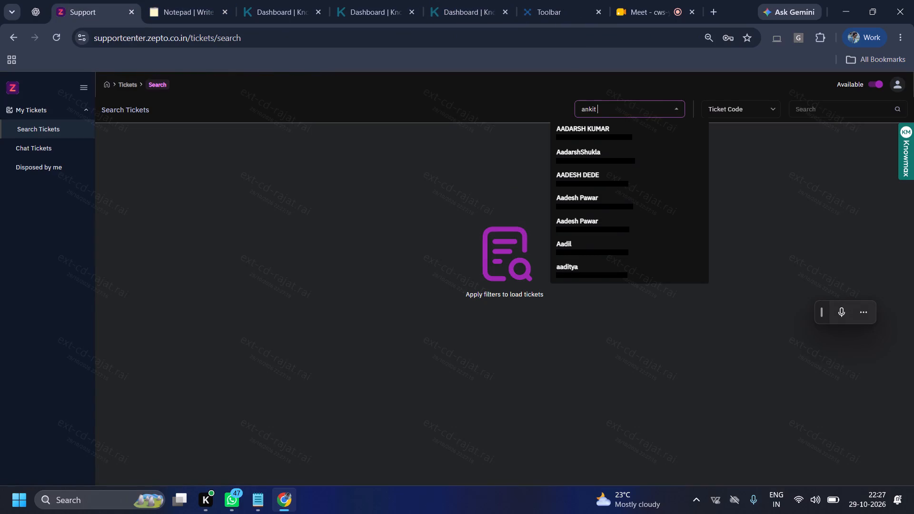
Filter the ticket search by the chosen agent from the entries matching "ankit".
{"action": "scroll", "coordinate": [598, 177], "scroll_direction": "down", "scroll_amount": 3}
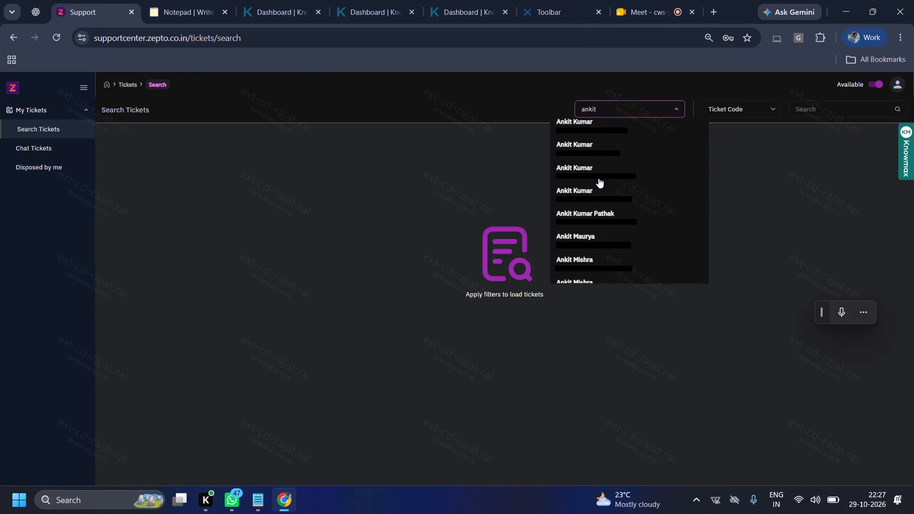
{"action": "left_click", "coordinate": [608, 156]}
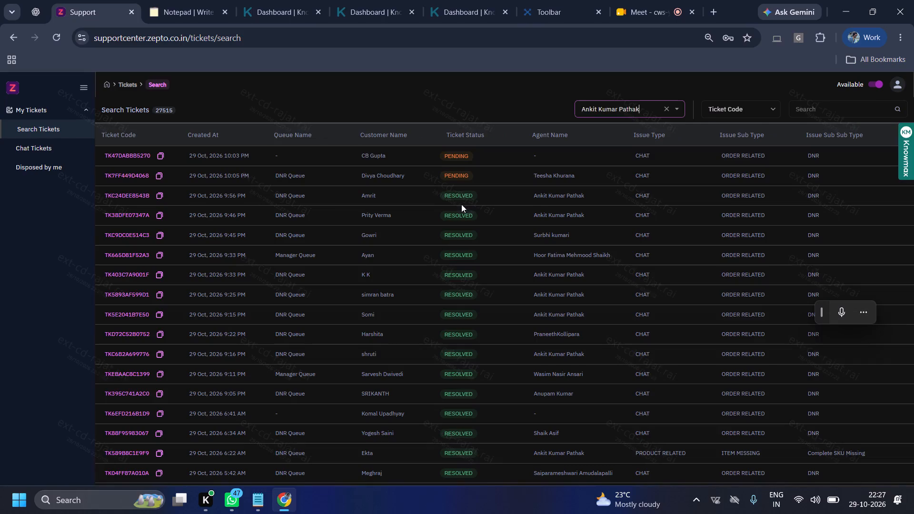
{"action": "left_click", "coordinate": [50, 144]}
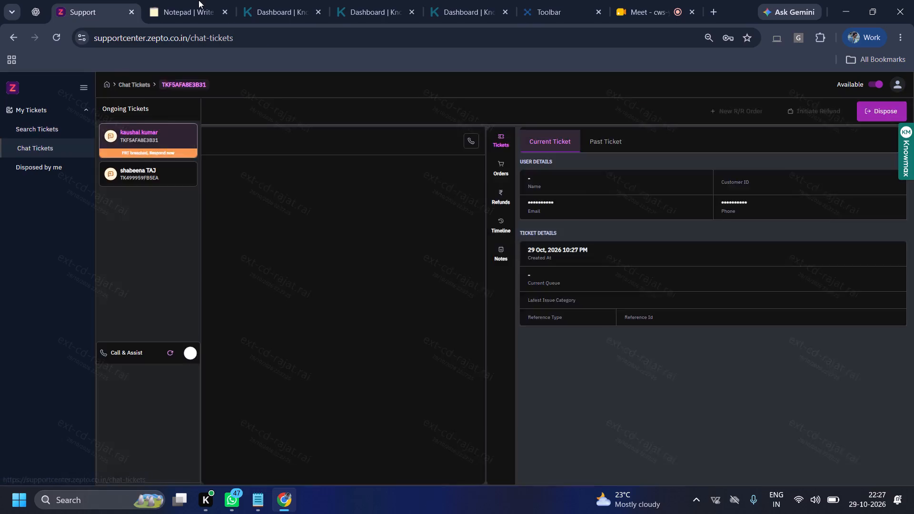
{"action": "left_click", "coordinate": [199, 0]}
{"action": "triple_click", "coordinate": [152, 130]}
{"action": "key", "text": "ctrl+c"}
{"action": "left_click_drag", "start_coordinate": [0, 0], "coordinate": [4, 1], "text": "ctrl"}
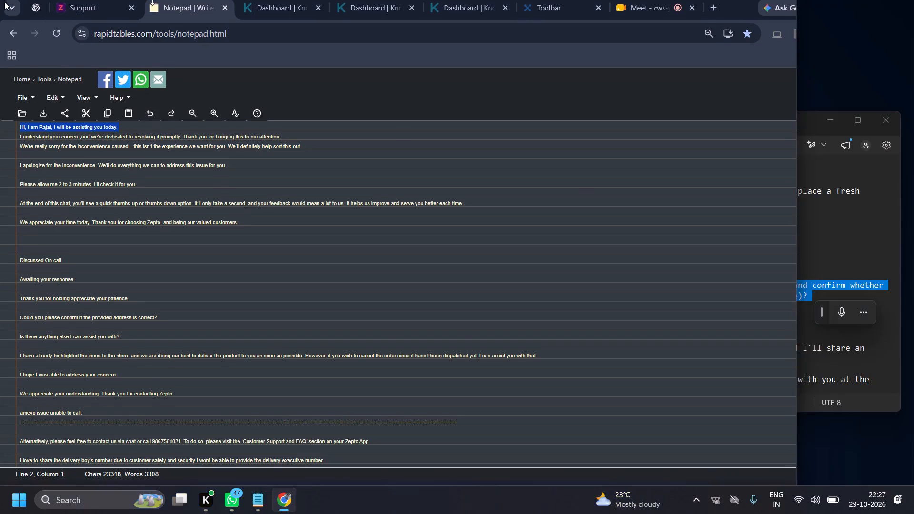
{"action": "left_click", "coordinate": [170, 0]}
{"action": "left_click", "coordinate": [425, 13]}
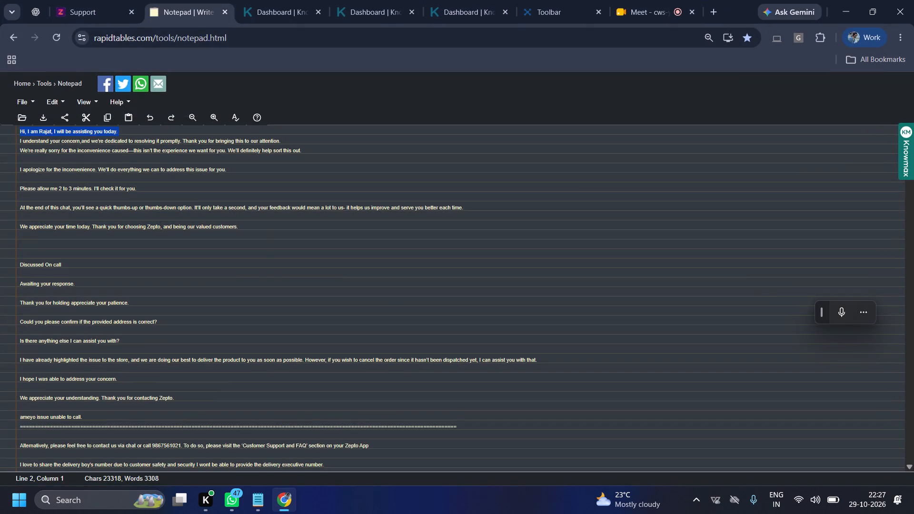
{"action": "left_click", "coordinate": [87, 0]}
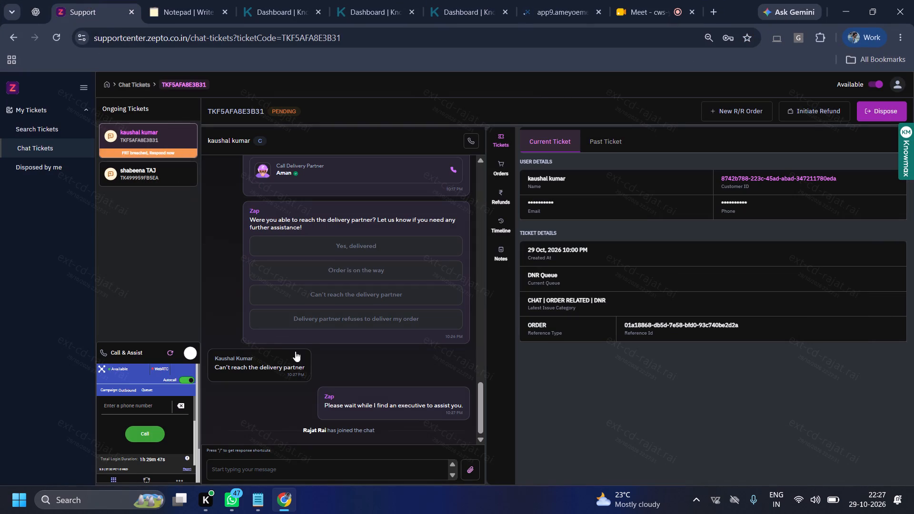
{"action": "left_click", "coordinate": [212, 0]}
{"action": "key", "text": "ctrl+c"}
{"action": "left_click", "coordinate": [77, 0], "text": "ctrl"}
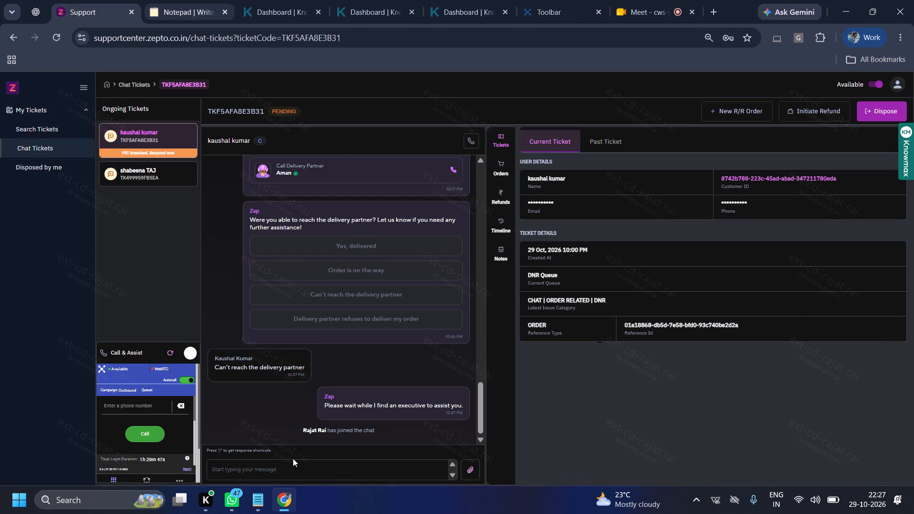
{"action": "left_click", "coordinate": [296, 475], "text": "ctrl"}
{"action": "key", "text": "ctrl+v"}
{"action": "key", "text": "Return"}
Send the saved "We're really sorry for the inconvenience caused" apology, followed by the saved request to confirm the complete delivery address.
{"action": "left_click", "coordinate": [138, 0], "text": "ctrl"}
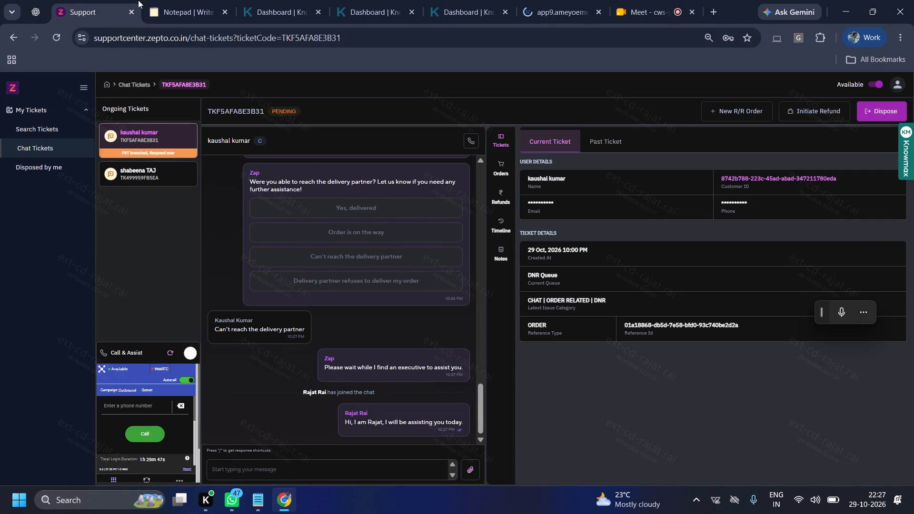
{"action": "left_click", "coordinate": [195, 0], "text": "ctrl"}
{"action": "triple_click", "coordinate": [214, 149], "text": "ctrl"}
{"action": "key", "text": "ctrl+c"}
{"action": "left_click", "coordinate": [53, 0], "text": "ctrl"}
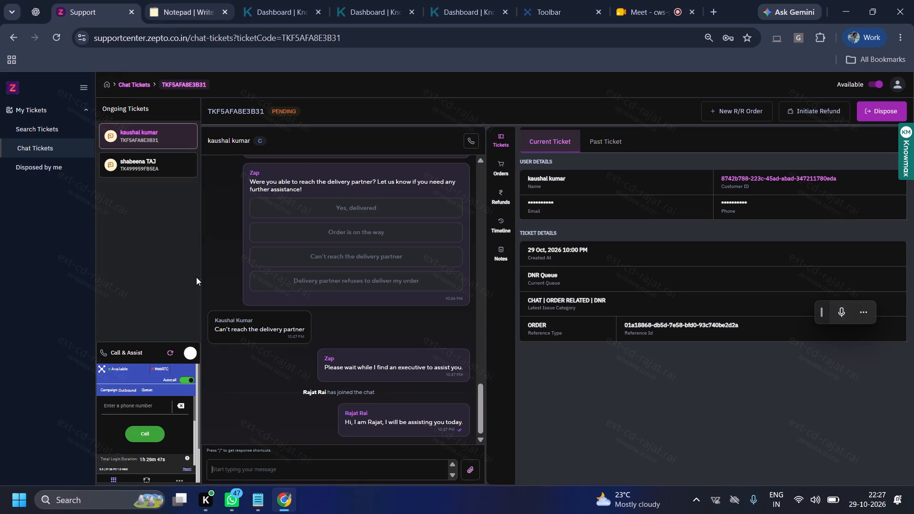
{"action": "left_click", "coordinate": [272, 464], "text": "ctrl"}
{"action": "key", "text": "ctrl+v"}
{"action": "left_click", "coordinate": [264, 501], "text": "ctrl"}
{"action": "key", "text": "ctrl+c"}
{"action": "left_click", "coordinate": [159, 263], "text": "ctrl"}
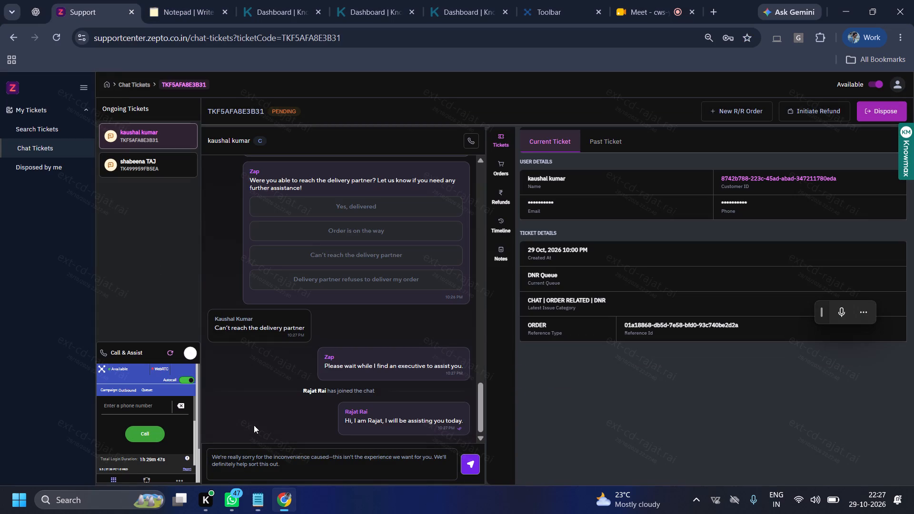
{"action": "left_click", "coordinate": [282, 464], "text": "ctrl"}
{"action": "key", "text": "ctrl+Return"}
{"action": "key", "text": "ctrl+v"}
{"action": "key", "text": "ctrl+Return"}
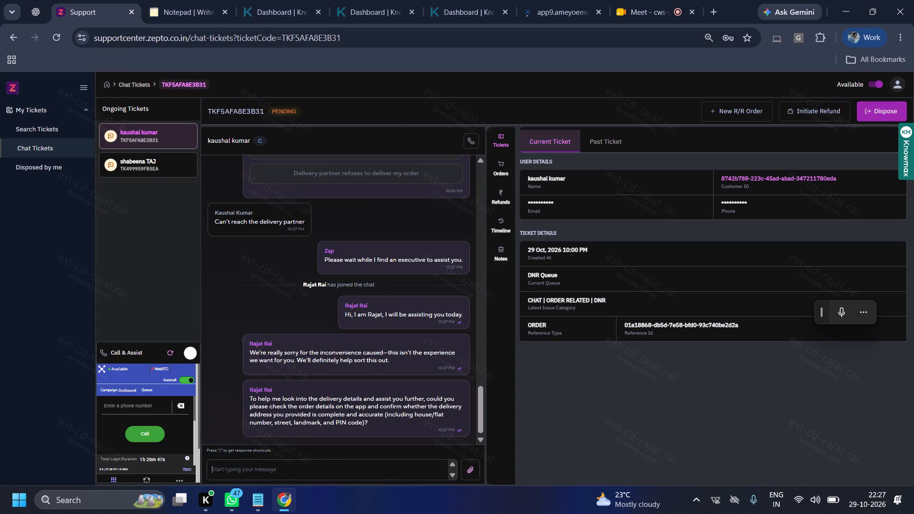
Open the current order's details for this chat and place a call to the rider of shipment 1.
{"action": "left_click", "coordinate": [502, 163]}
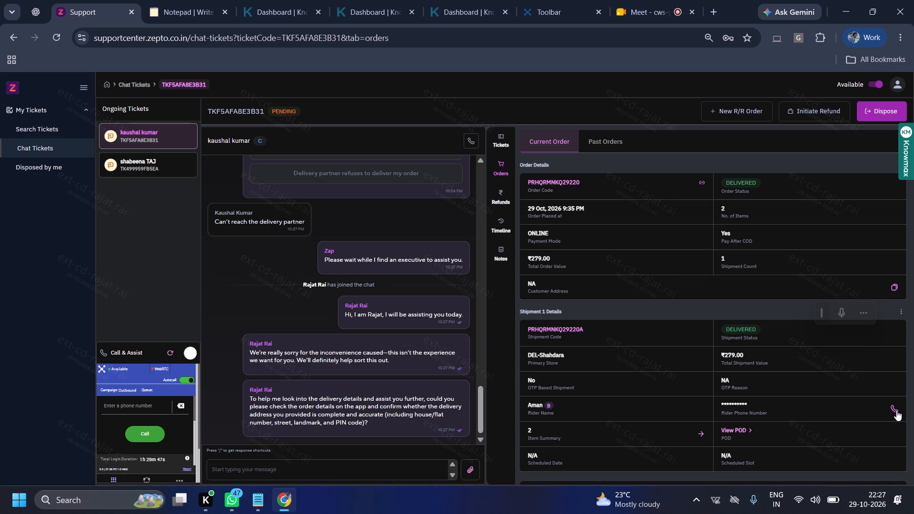
{"action": "left_click", "coordinate": [896, 410]}
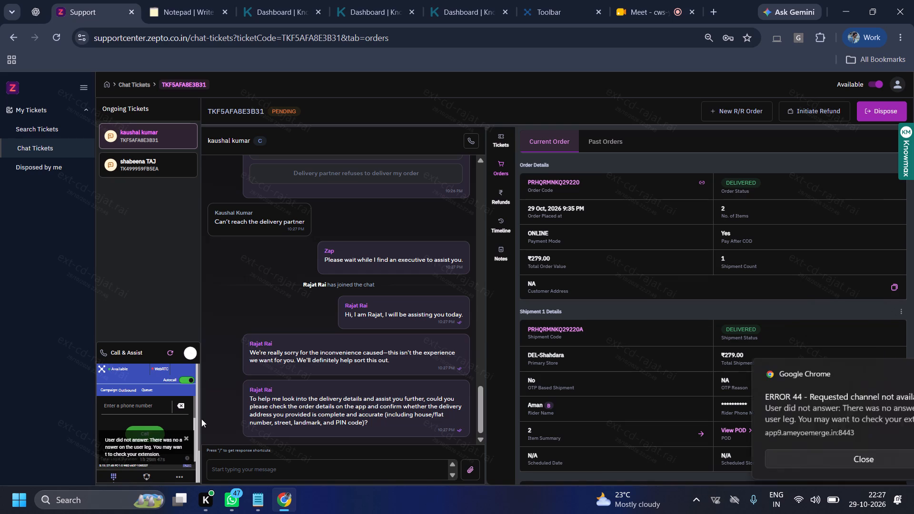
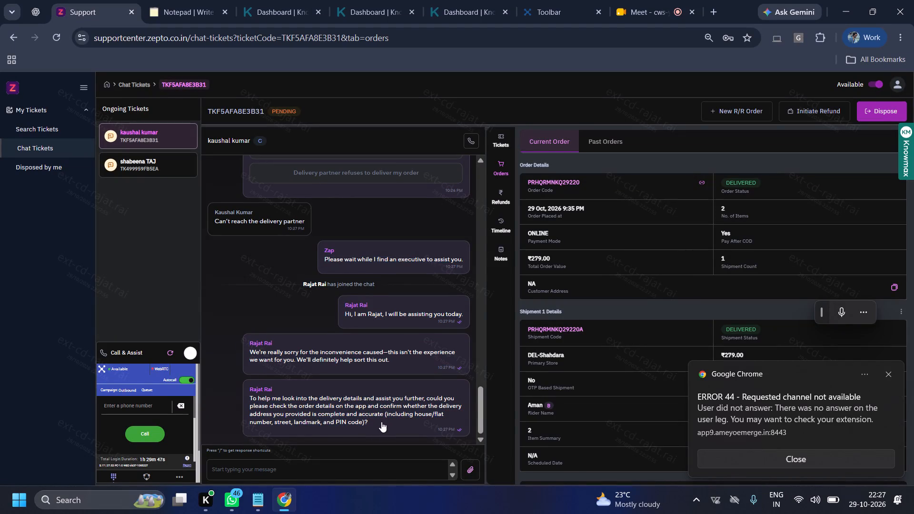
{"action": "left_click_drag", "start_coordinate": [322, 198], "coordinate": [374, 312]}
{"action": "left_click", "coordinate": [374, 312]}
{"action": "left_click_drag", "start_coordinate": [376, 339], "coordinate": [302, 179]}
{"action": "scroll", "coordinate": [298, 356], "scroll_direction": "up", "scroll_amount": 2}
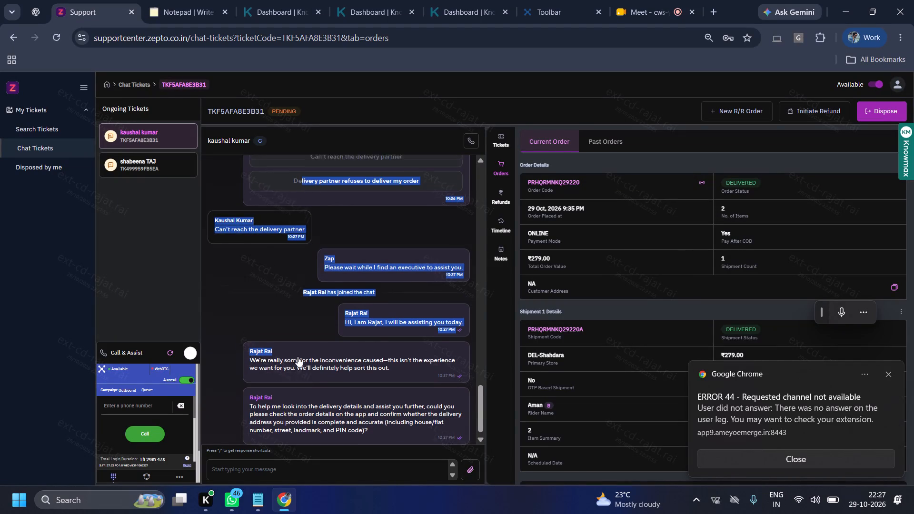
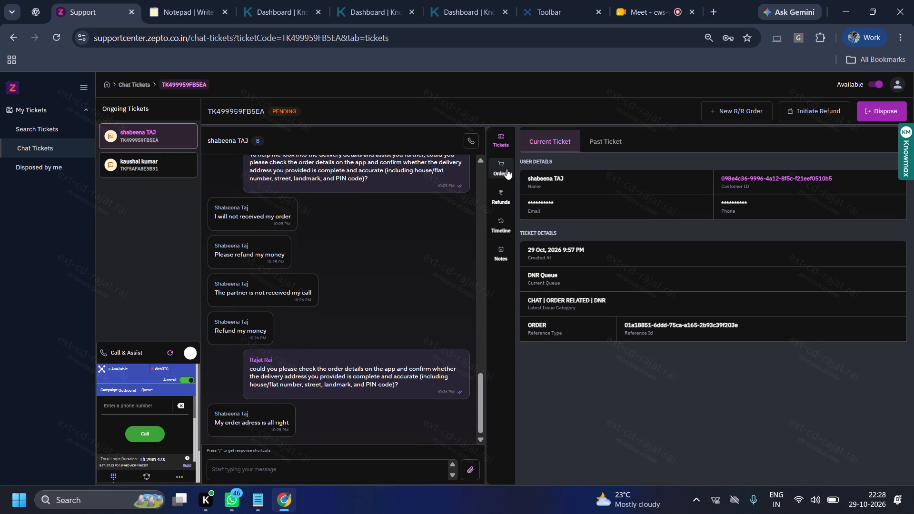
Open the current order's details for the pending DNR ticket and call the rider assigned to Shipment 1.
{"action": "left_click", "coordinate": [507, 169]}
{"action": "left_click", "coordinate": [896, 408]}
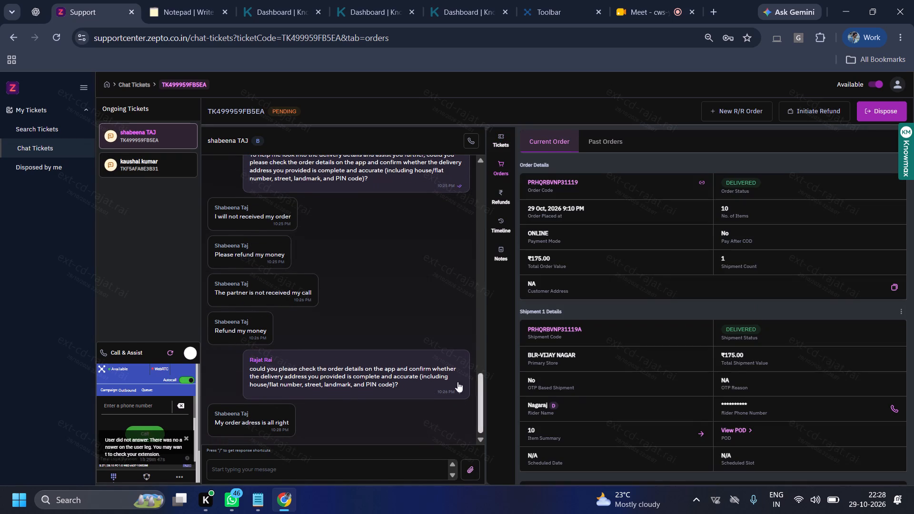
Switch to Notepad and select the refund template that apologises for the inconvenience and offers a full refund.
{"action": "left_click", "coordinate": [259, 510]}
{"action": "triple_click", "coordinate": [394, 198], "text": "ctrl"}
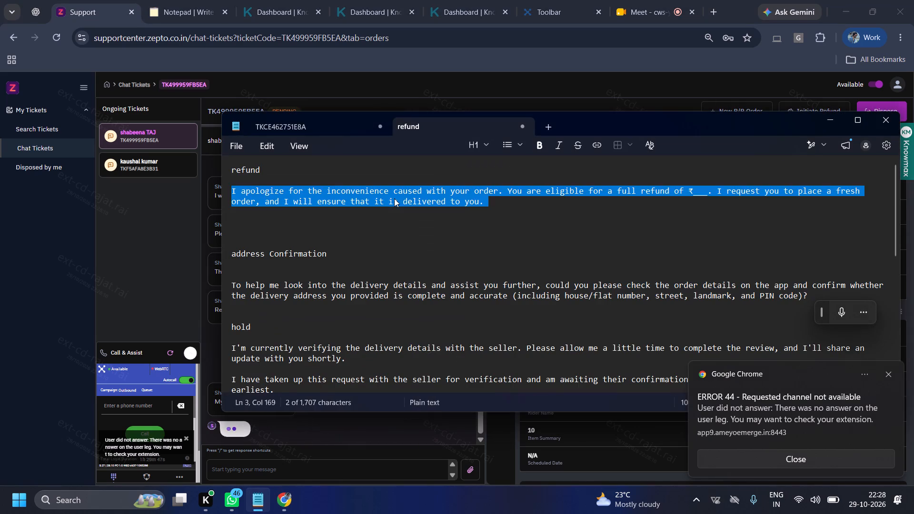
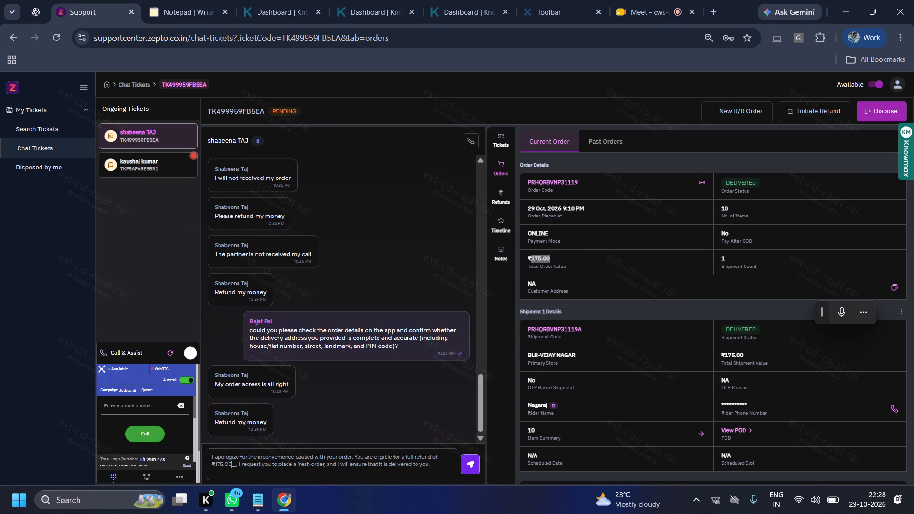
Send the customer the drafted apology offering a full refund of ₹175.00 and asking them to place a fresh order.
{"action": "key", "text": "Return"}
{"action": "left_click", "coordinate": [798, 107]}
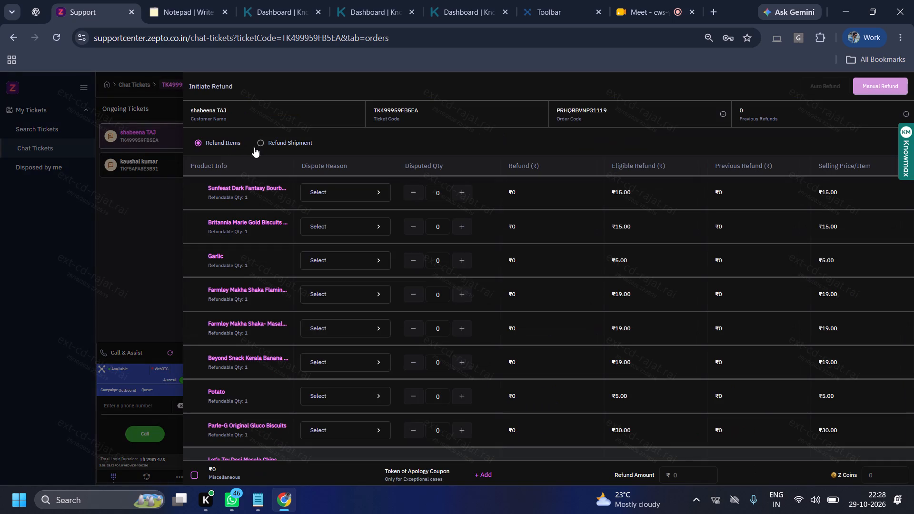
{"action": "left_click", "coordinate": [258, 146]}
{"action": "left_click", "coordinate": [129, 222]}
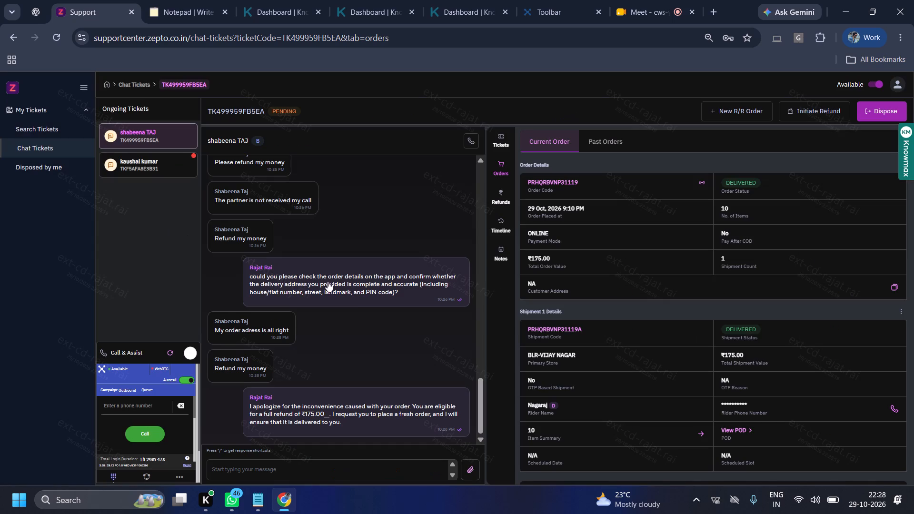
Start a refund for the order and set the dispute reason "Product is missing" for the Sunfeast Dark Fantasy and Britannia Marie Gold biscuits.
{"action": "left_click", "coordinate": [800, 112]}
{"action": "scroll", "coordinate": [348, 305], "scroll_direction": "down", "scroll_amount": 7}
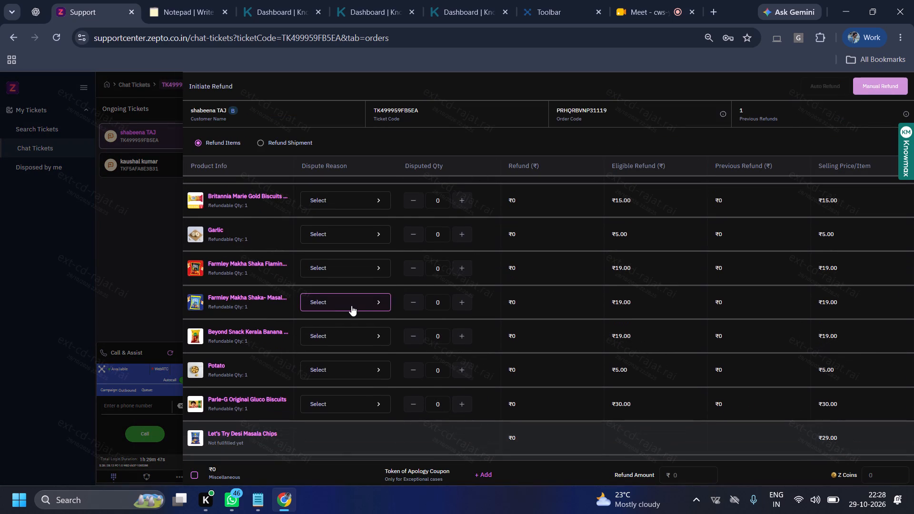
{"action": "scroll", "coordinate": [427, 330], "scroll_direction": "down", "scroll_amount": 4}
{"action": "scroll", "coordinate": [512, 343], "scroll_direction": "down", "scroll_amount": 2}
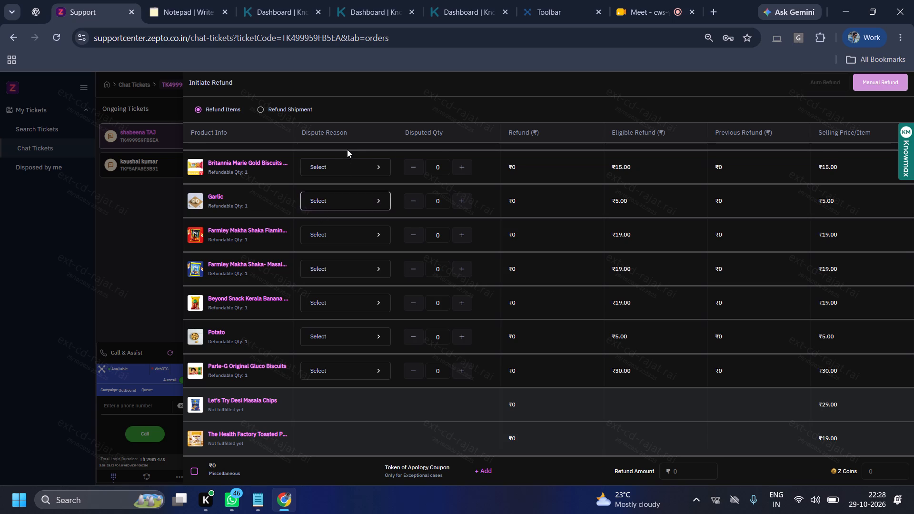
{"action": "scroll", "coordinate": [340, 195], "scroll_direction": "up", "scroll_amount": 3}
{"action": "left_click", "coordinate": [350, 162]}
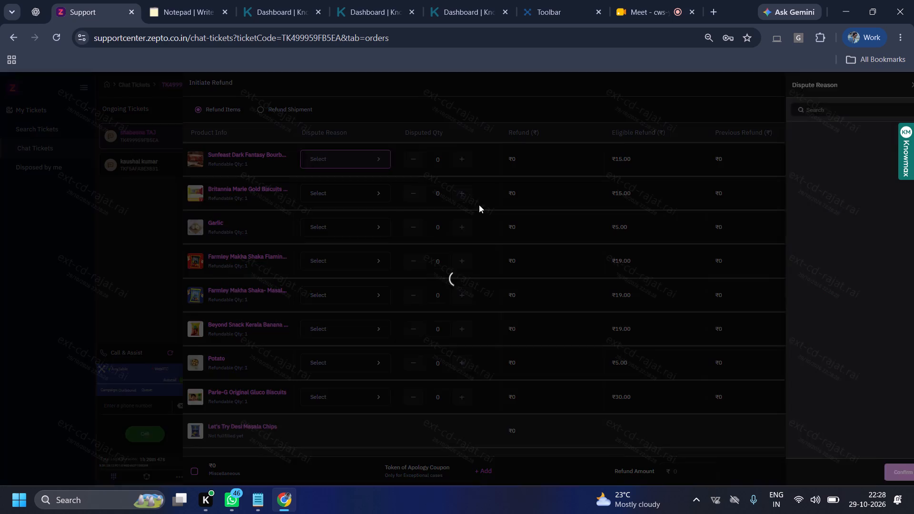
{"action": "left_click", "coordinate": [789, 233]}
{"action": "left_click", "coordinate": [886, 463]}
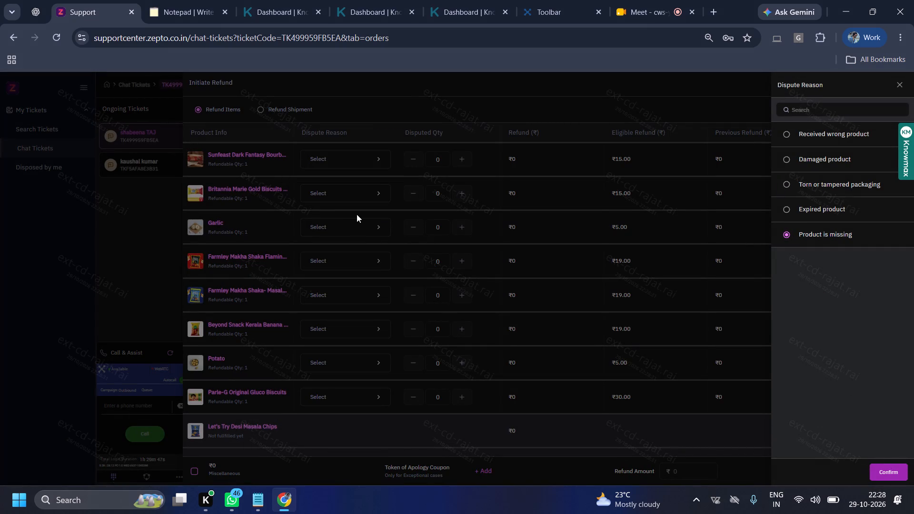
{"action": "left_click", "coordinate": [898, 469]}
{"action": "left_click", "coordinate": [340, 196]}
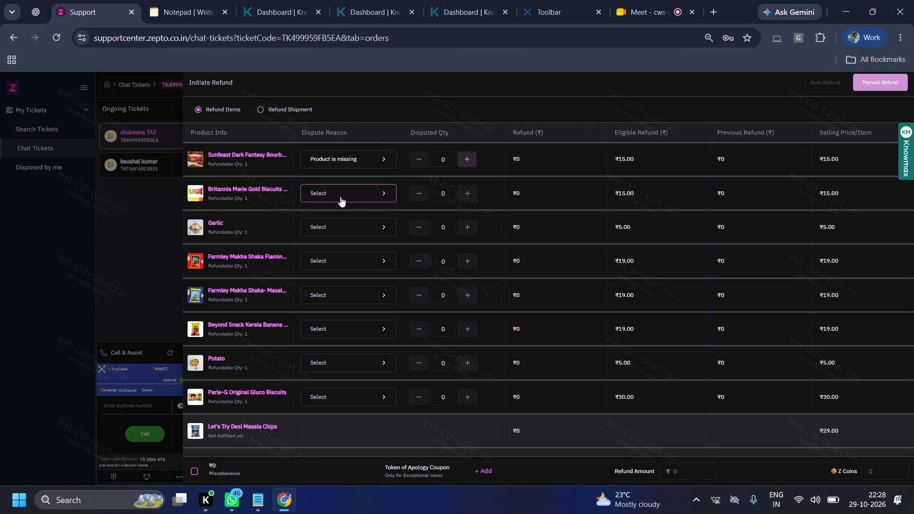
{"action": "left_click", "coordinate": [788, 233]}
{"action": "left_click", "coordinate": [895, 469]}
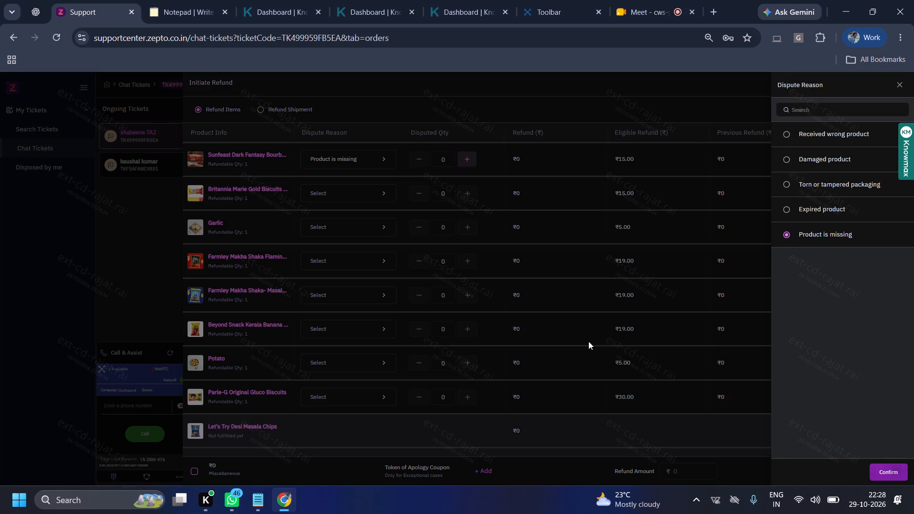
Set the dispute reason "Product is missing" for the garlic and both Farmley Makha Shaka items.
{"action": "left_click", "coordinate": [361, 226]}
{"action": "left_click", "coordinate": [789, 189]}
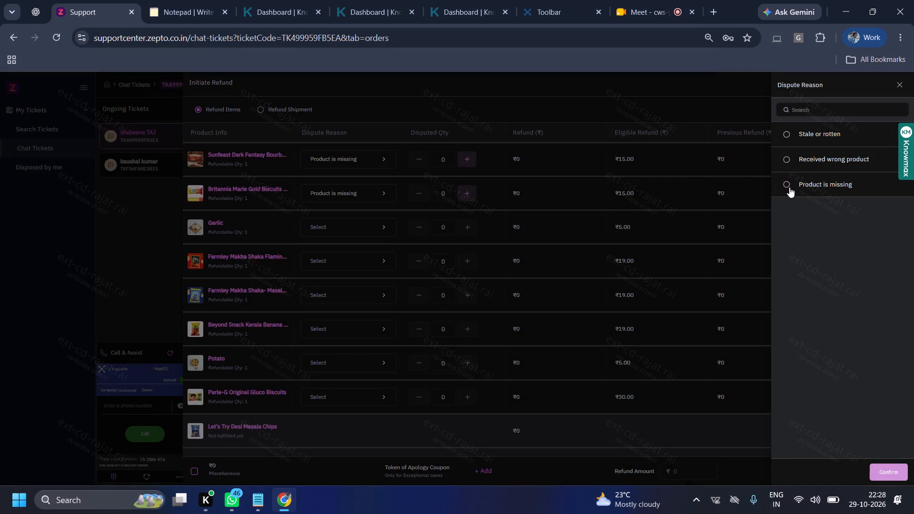
{"action": "left_click", "coordinate": [899, 470]}
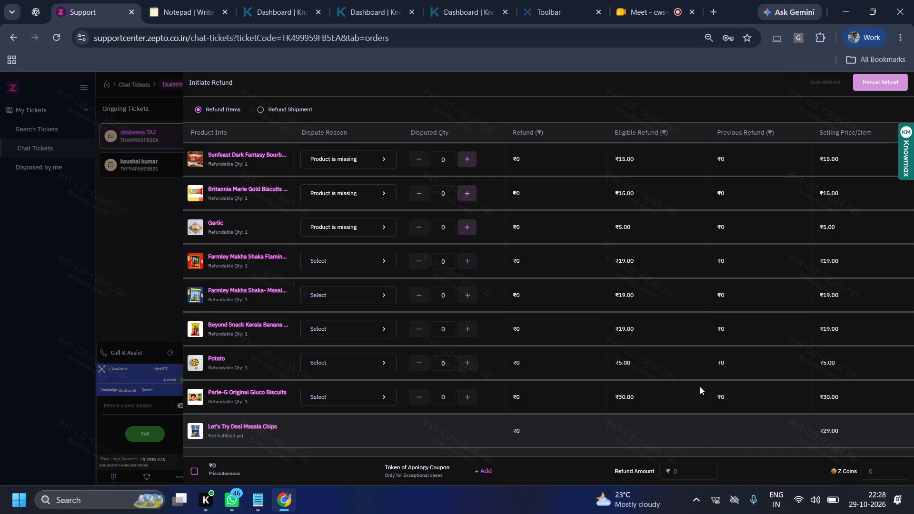
{"action": "left_click", "coordinate": [343, 267]}
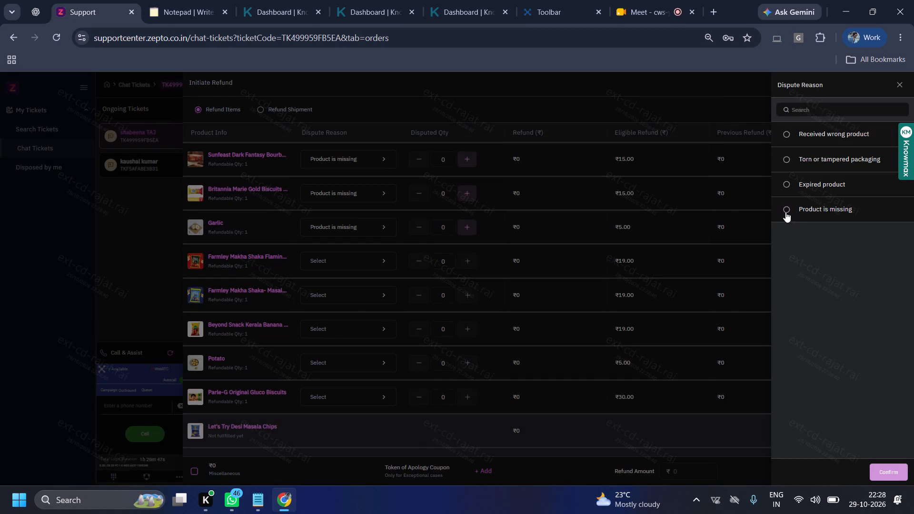
{"action": "left_click", "coordinate": [785, 211]}
{"action": "left_click_drag", "start_coordinate": [878, 457], "coordinate": [882, 465]}
{"action": "left_click", "coordinate": [883, 468]}
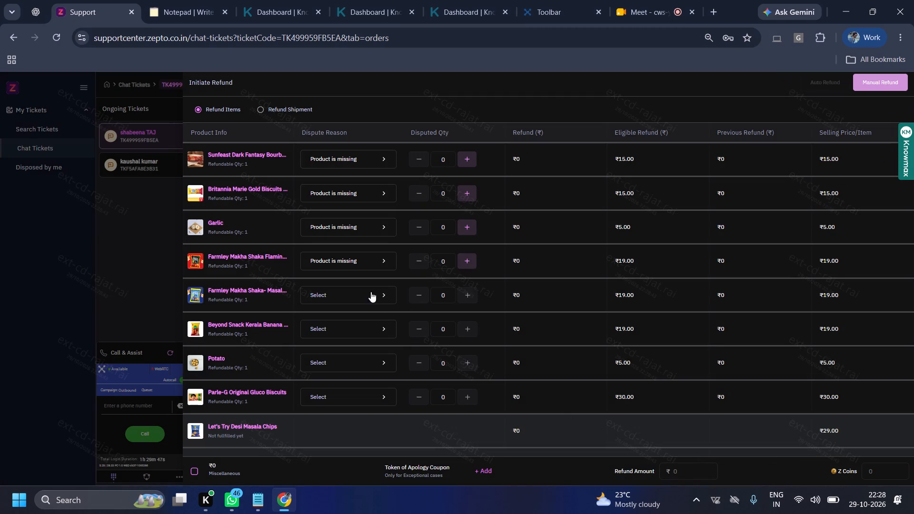
{"action": "left_click", "coordinate": [355, 292]}
{"action": "left_click", "coordinate": [793, 210]}
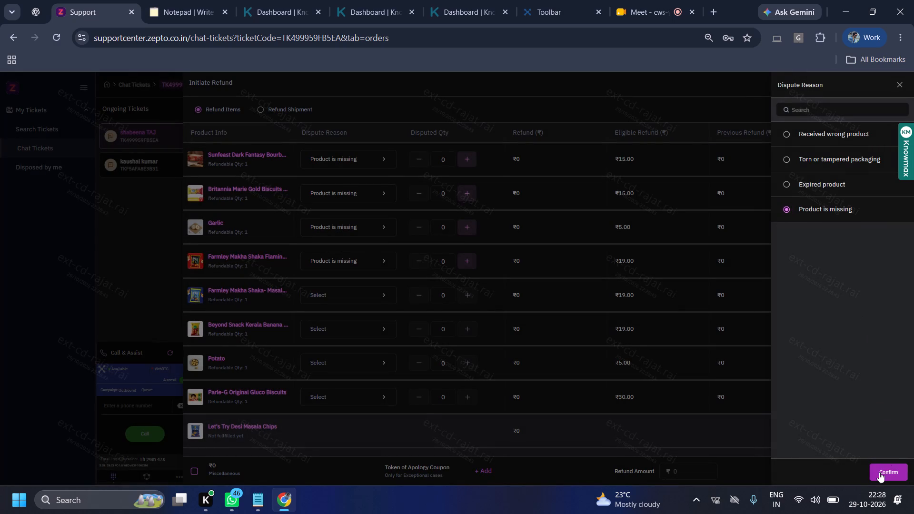
{"action": "left_click", "coordinate": [878, 476]}
Set the dispute reason "Product is missing" for the Beyond Snack banana chips, the potato and the Parle-G biscuits.
{"action": "left_click", "coordinate": [359, 335]}
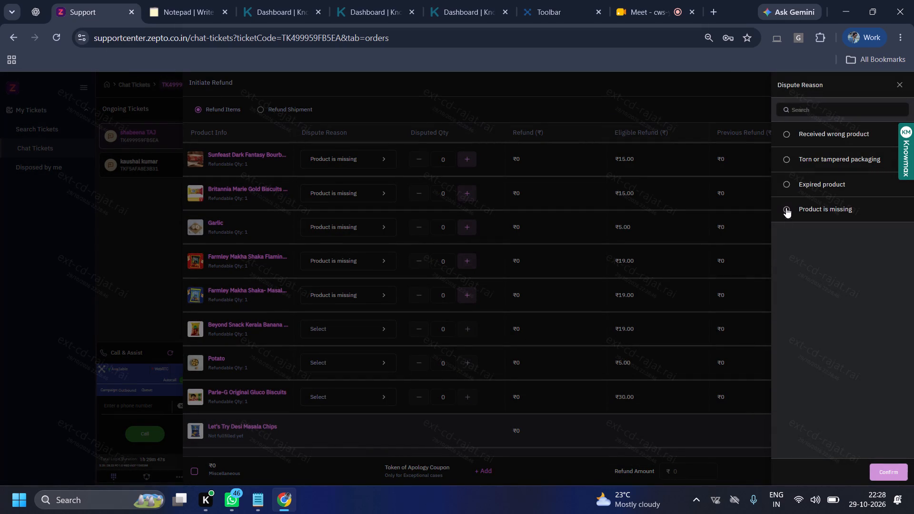
{"action": "left_click", "coordinate": [786, 208]}
{"action": "left_click", "coordinate": [873, 469]}
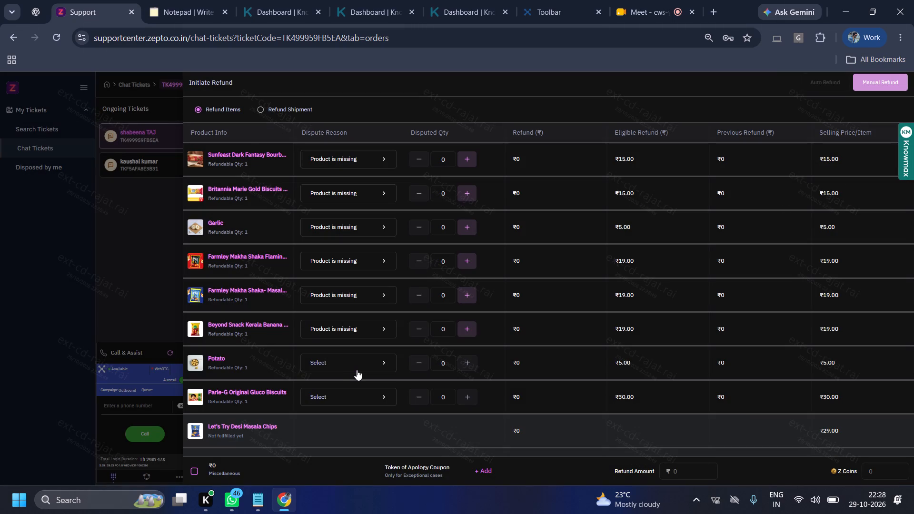
{"action": "left_click", "coordinate": [352, 363]}
{"action": "left_click", "coordinate": [789, 204]}
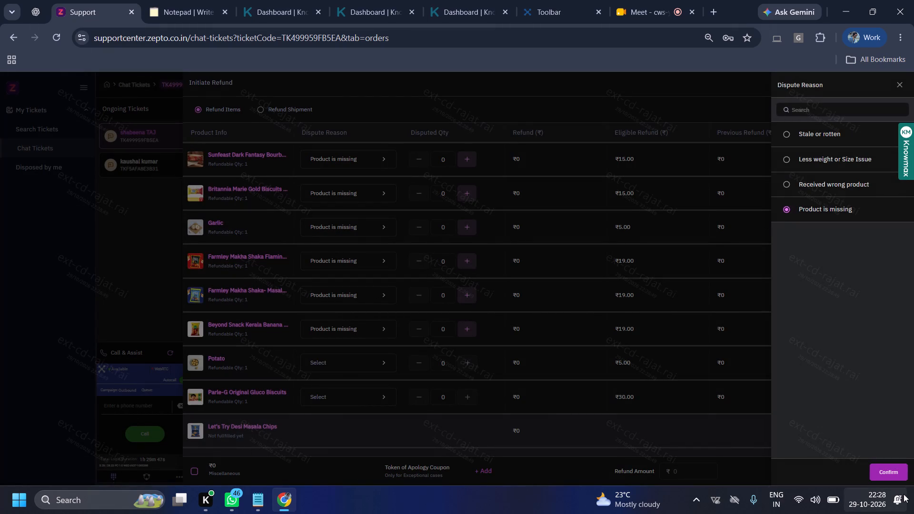
{"action": "left_click", "coordinate": [897, 468]}
{"action": "left_click", "coordinate": [323, 395]}
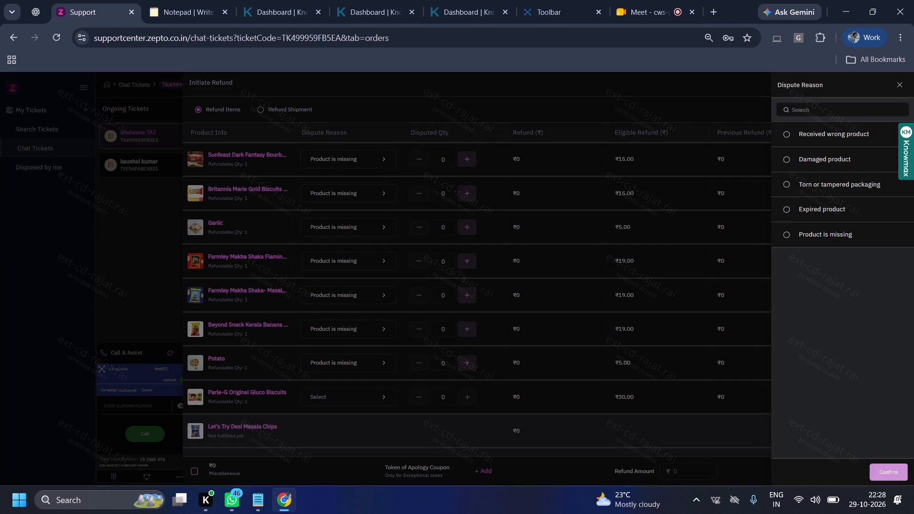
{"action": "left_click", "coordinate": [789, 237]}
{"action": "left_click", "coordinate": [877, 477]}
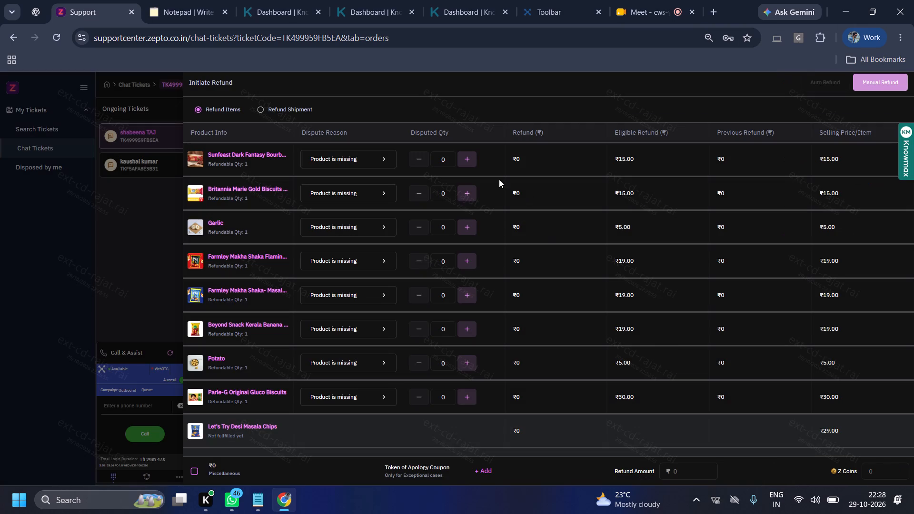
Set the disputed quantity to 1 for all eight refundable items.
{"action": "double_click", "coordinate": [463, 158]}
{"action": "double_click", "coordinate": [469, 193]}
{"action": "double_click", "coordinate": [468, 228]}
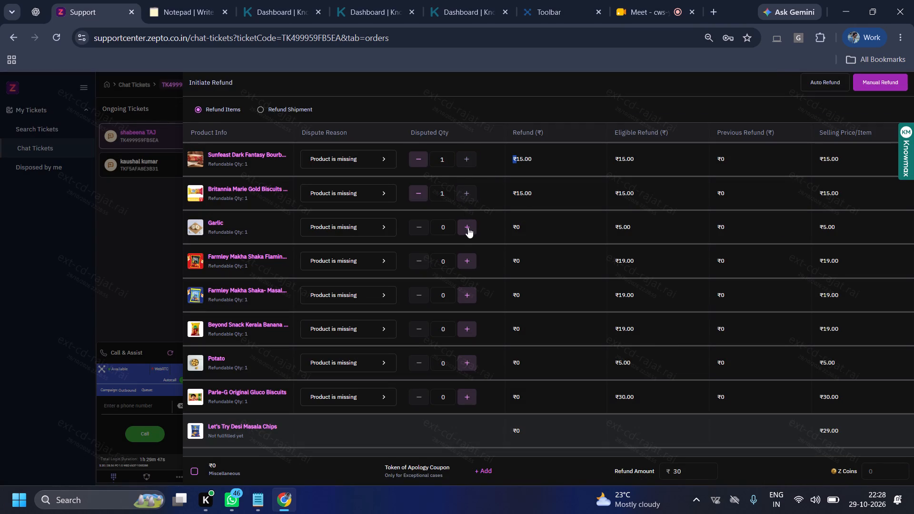
{"action": "triple_click", "coordinate": [469, 261]}
{"action": "triple_click", "coordinate": [470, 299]}
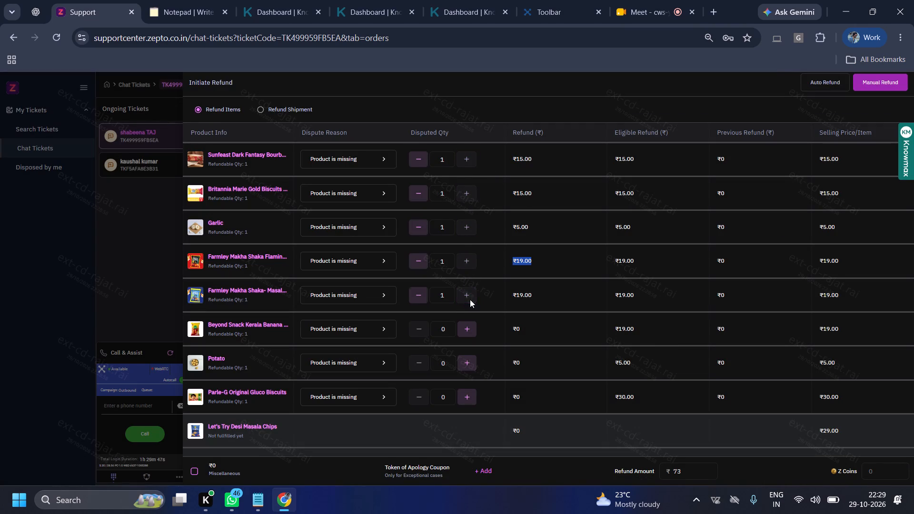
{"action": "triple_click", "coordinate": [464, 332]}
{"action": "triple_click", "coordinate": [470, 359]}
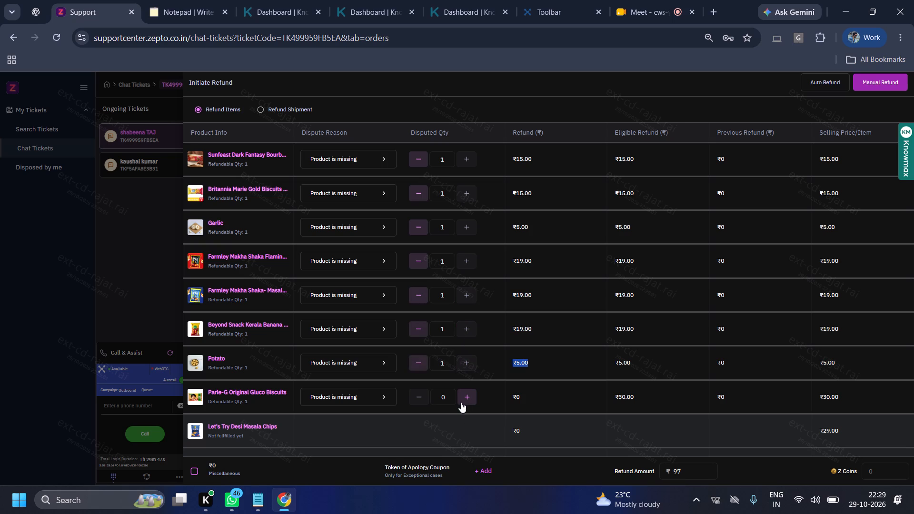
{"action": "triple_click", "coordinate": [462, 397]}
{"action": "double_click", "coordinate": [463, 397]}
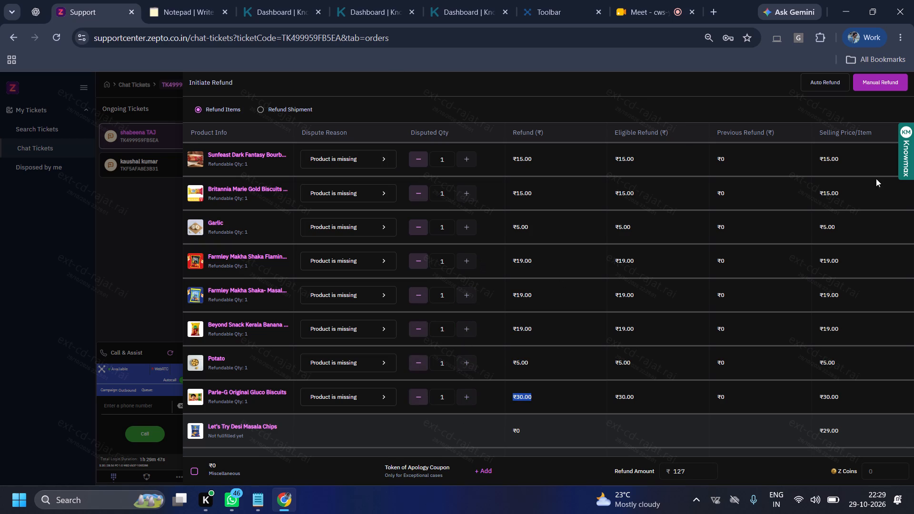
Submit the items as a manual refund to the payment source.
{"action": "left_click", "coordinate": [878, 79]}
{"action": "left_click", "coordinate": [906, 191]}
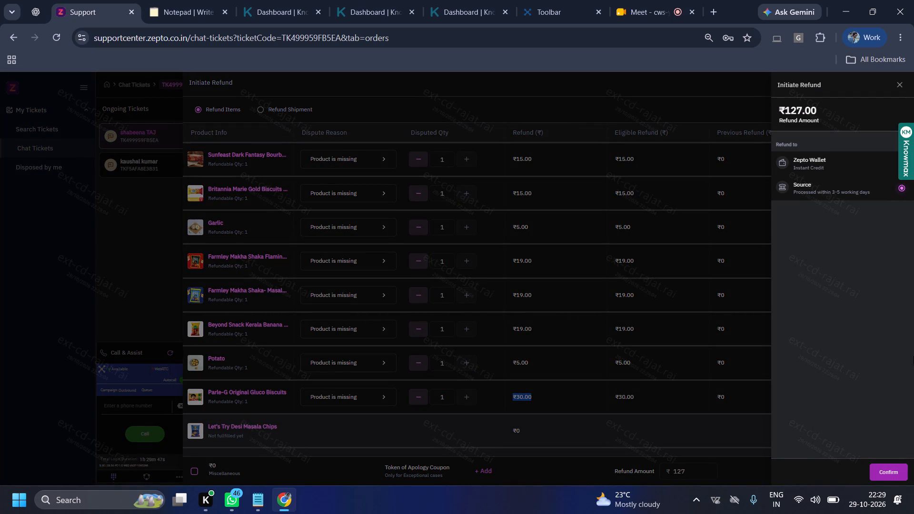
{"action": "left_click", "coordinate": [894, 470]}
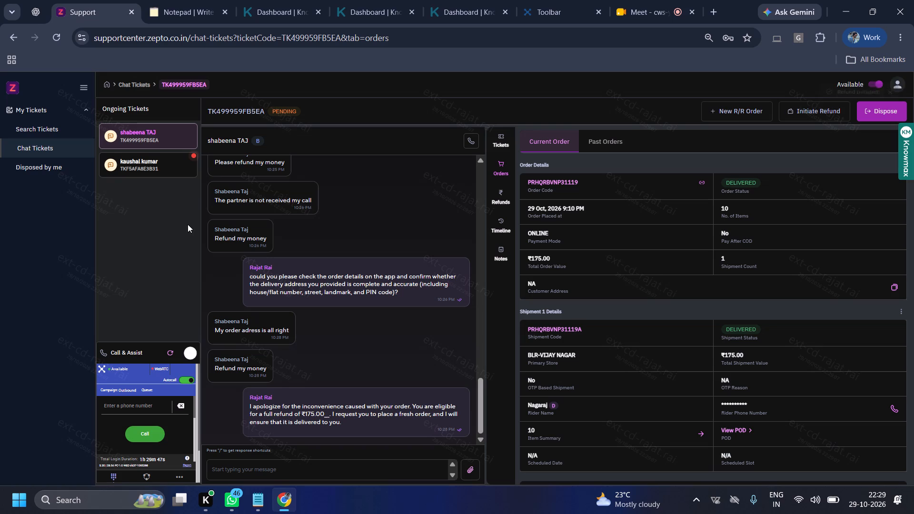
Copy the "We appreciate your time today" closing template from the online Notepad and send it in the customer's chat.
{"action": "left_click", "coordinate": [204, 0]}
{"action": "left_click", "coordinate": [169, 234], "text": "ctrl"}
{"action": "triple_click", "coordinate": [168, 227], "text": "ctrl"}
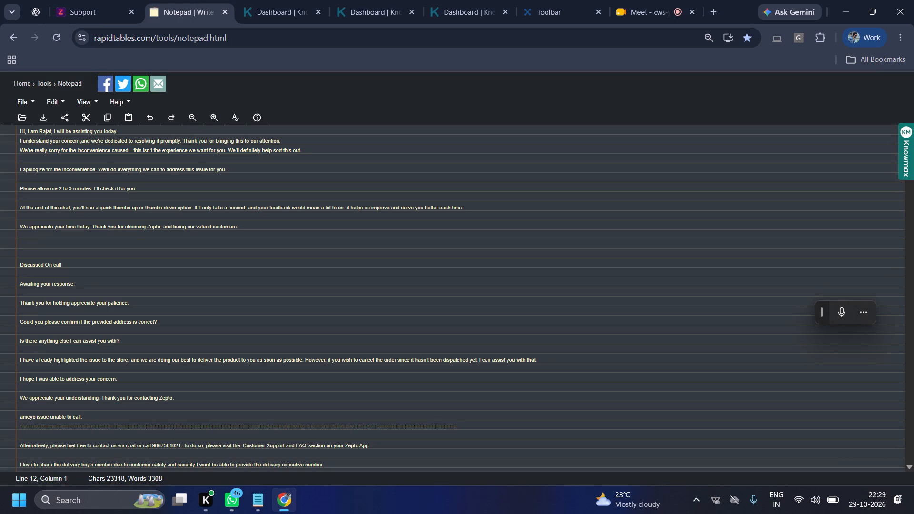
{"action": "key", "text": "ctrl+c"}
{"action": "left_click", "coordinate": [126, 0], "text": "ctrl"}
{"action": "left_click", "coordinate": [292, 470], "text": "ctrl"}
{"action": "key", "text": "ctrl+v"}
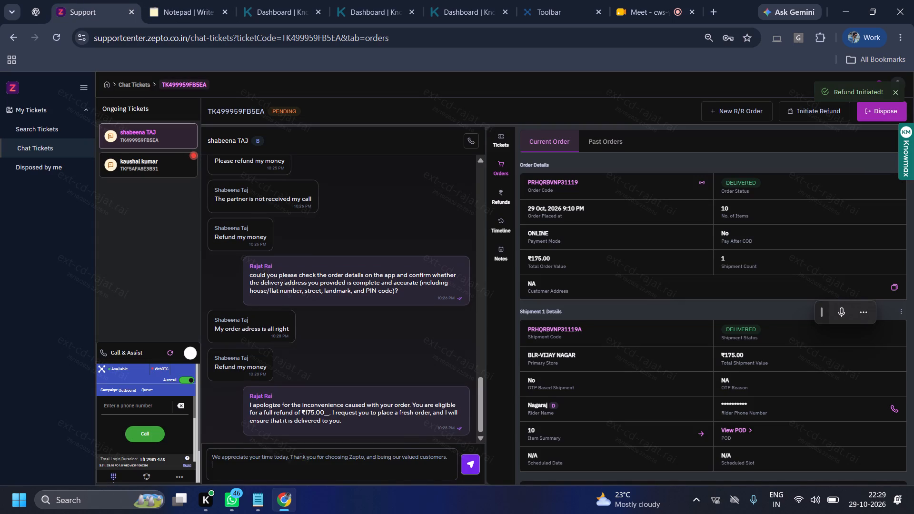
{"action": "key", "text": "Return"}
{"action": "left_click", "coordinate": [881, 113]}
{"action": "left_click", "coordinate": [749, 111]}
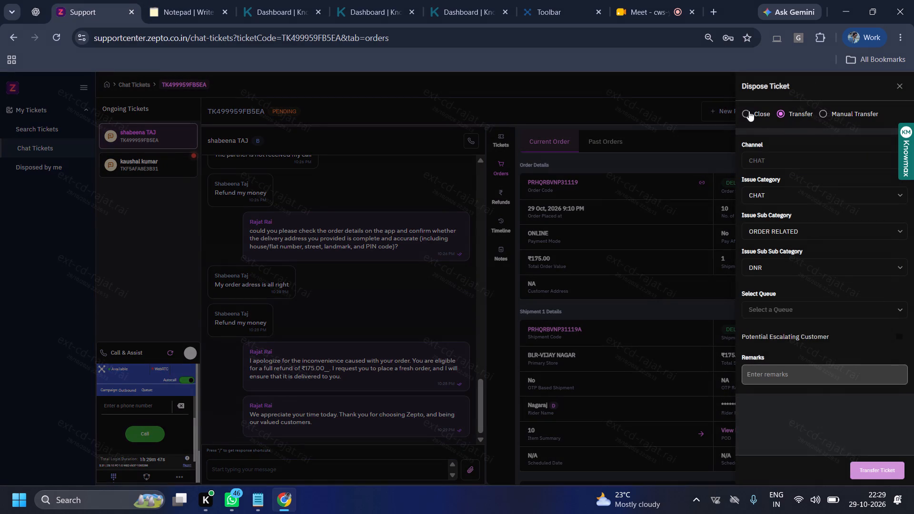
{"action": "left_click", "coordinate": [796, 309]}
{"action": "left_click", "coordinate": [794, 304]}
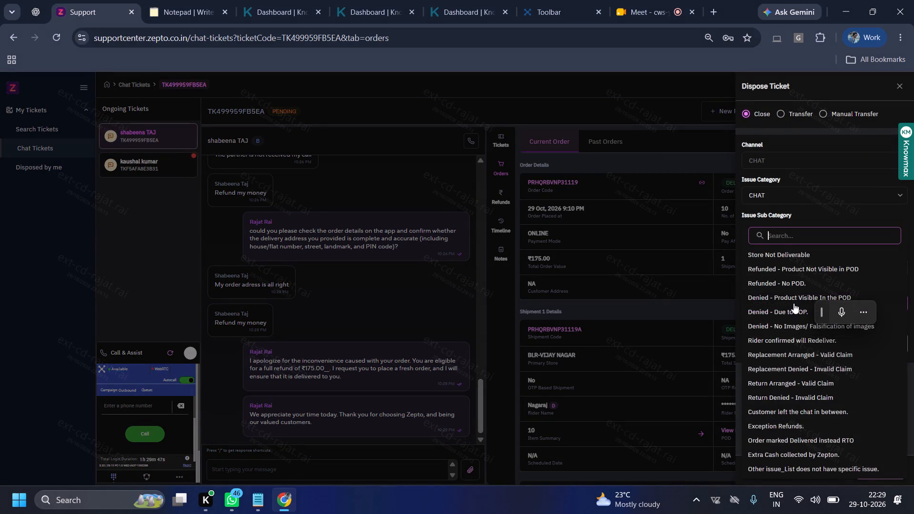
{"action": "type", "text": "othe"}
{"action": "left_click", "coordinate": [796, 345]}
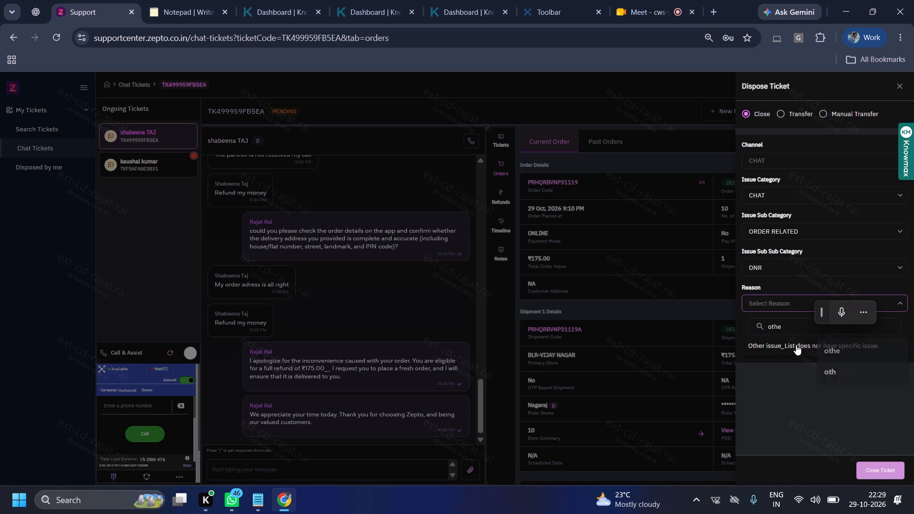
{"action": "left_click", "coordinate": [875, 461]}
{"action": "left_click", "coordinate": [875, 468]}
{"action": "left_click", "coordinate": [497, 302]}
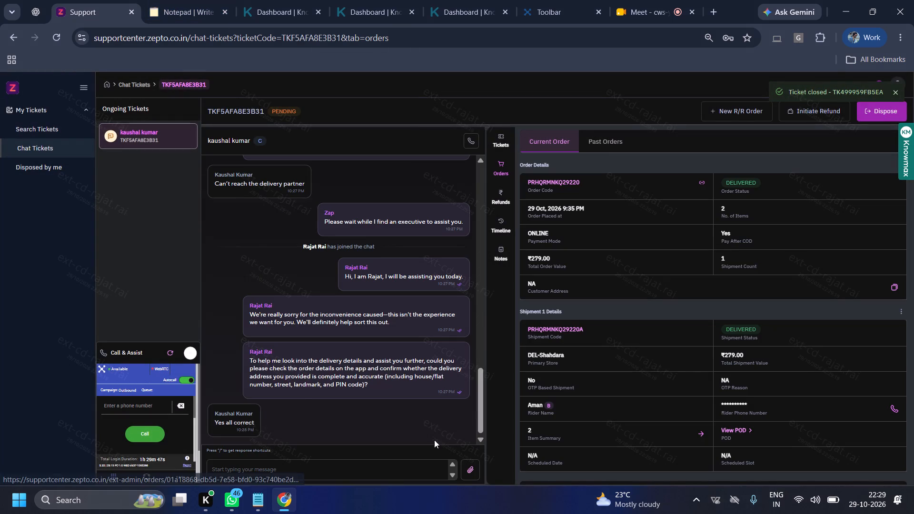
Check the remaining ticket's details, return to its current order and call the rider assigned to Shipment 1.
{"action": "left_click", "coordinate": [496, 134]}
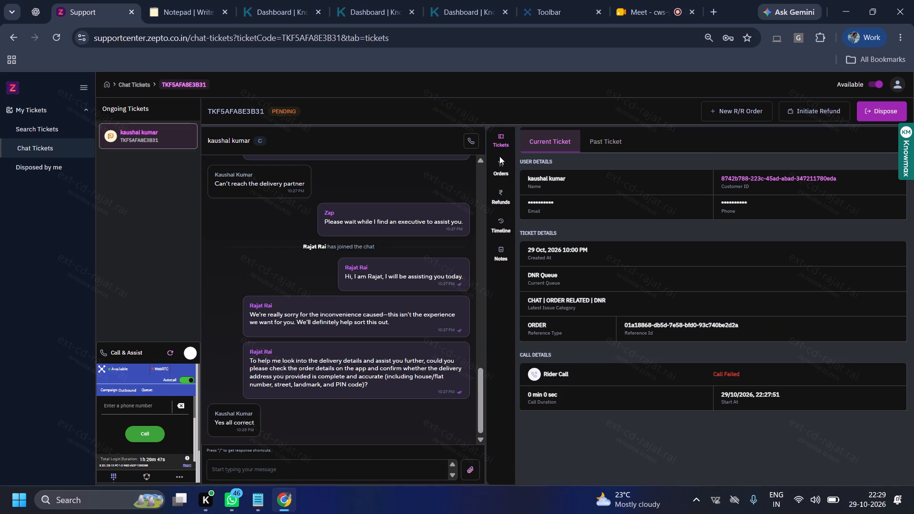
{"action": "left_click", "coordinate": [499, 156]}
{"action": "left_click", "coordinate": [502, 171]}
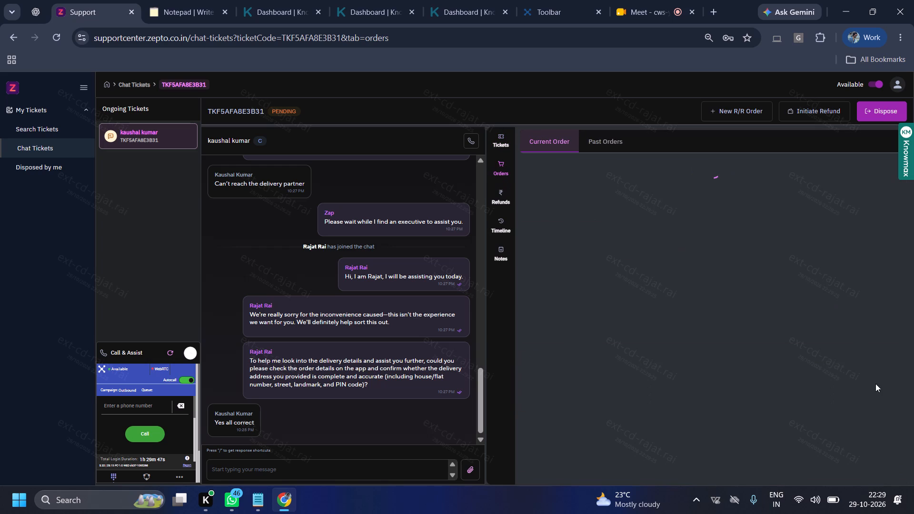
{"action": "left_click", "coordinate": [894, 408]}
Switch to the Notepad app with the message templates.
{"action": "left_click", "coordinate": [258, 491]}
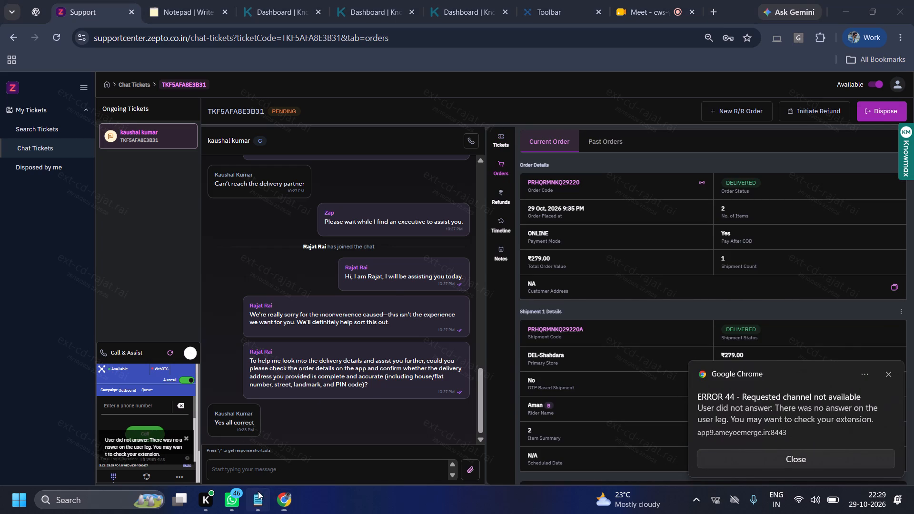
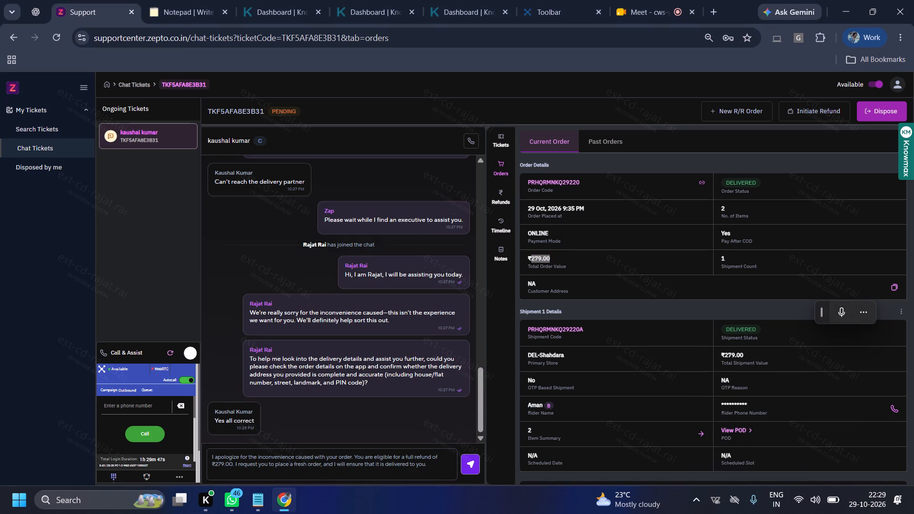
Send the drafted apology offering the customer a full refund of ₹279.00 and asking them to place a fresh order.
{"action": "key", "text": "Return"}
{"action": "left_click", "coordinate": [838, 119]}
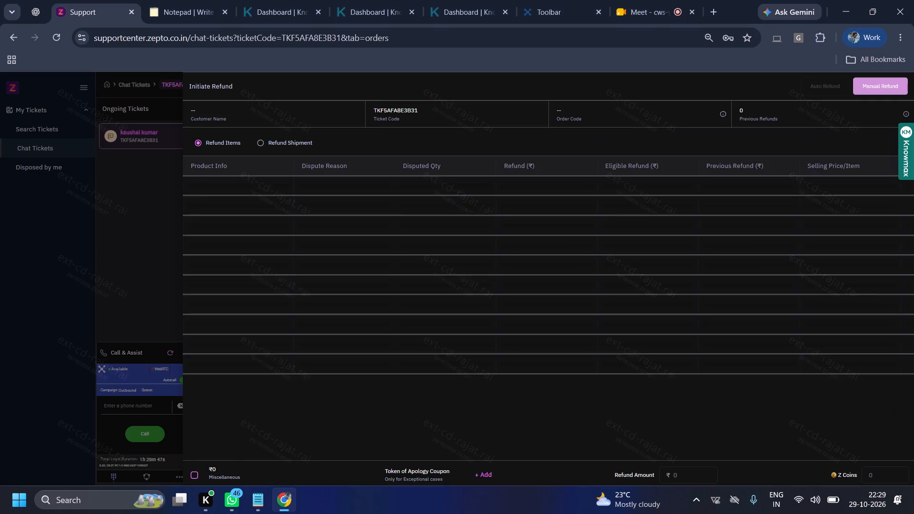
{"action": "left_click", "coordinate": [261, 141]}
{"action": "left_click", "coordinate": [197, 195]}
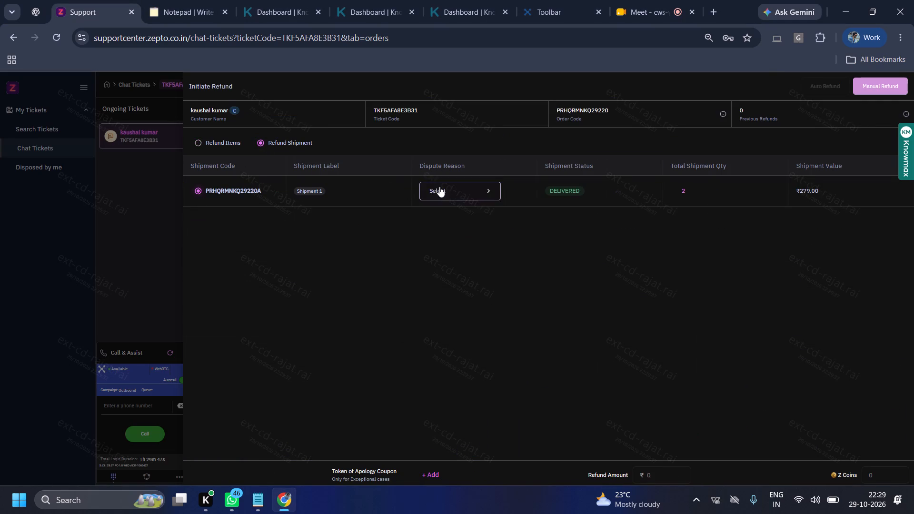
{"action": "left_click", "coordinate": [439, 187]}
{"action": "left_click", "coordinate": [787, 135]}
{"action": "left_click", "coordinate": [898, 470]}
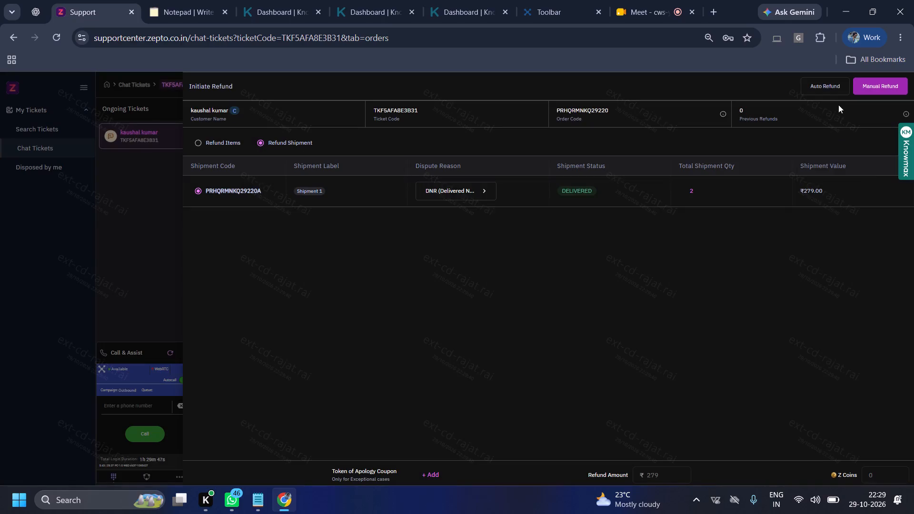
{"action": "left_click", "coordinate": [833, 85]}
Copy the "I will be assisting you today" greeting template from the online Notepad and return to the support page.
{"action": "left_click", "coordinate": [203, 0]}
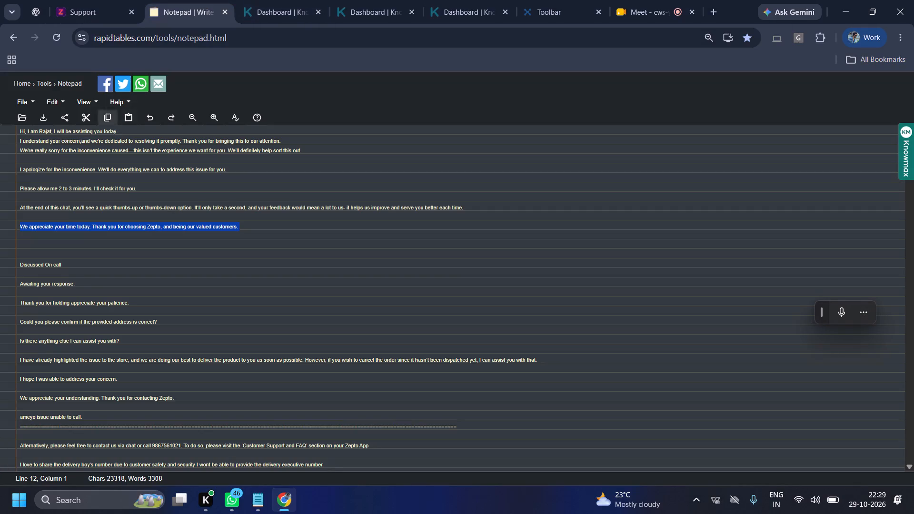
{"action": "triple_click", "coordinate": [117, 132], "text": "ctrl"}
{"action": "key", "text": "ctrl+c"}
{"action": "left_click", "coordinate": [55, 0], "text": "ctrl"}
{"action": "left_click", "coordinate": [67, 161]}
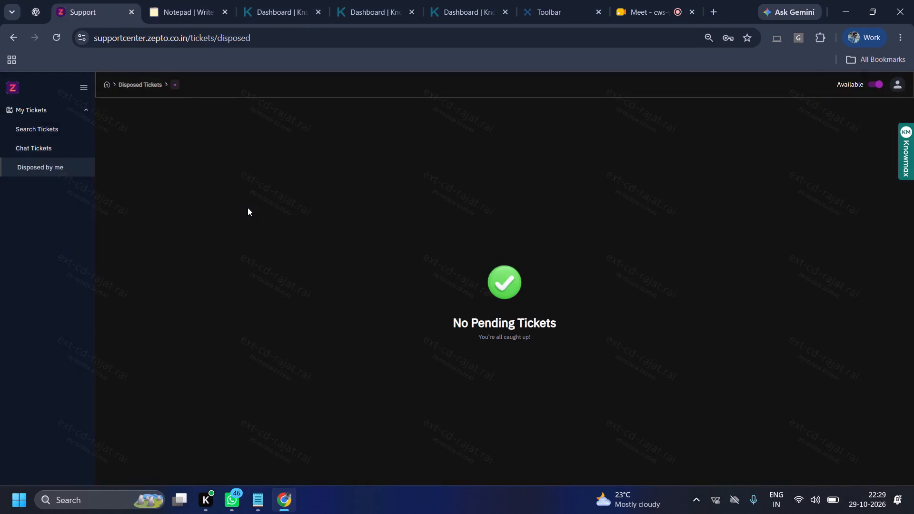
{"action": "left_click", "coordinate": [75, 0]}
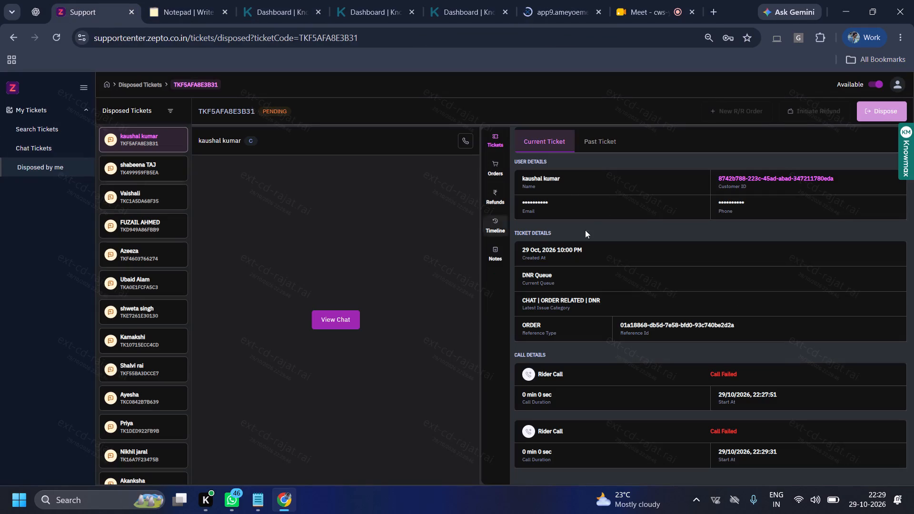
{"action": "left_click", "coordinate": [733, 177]}
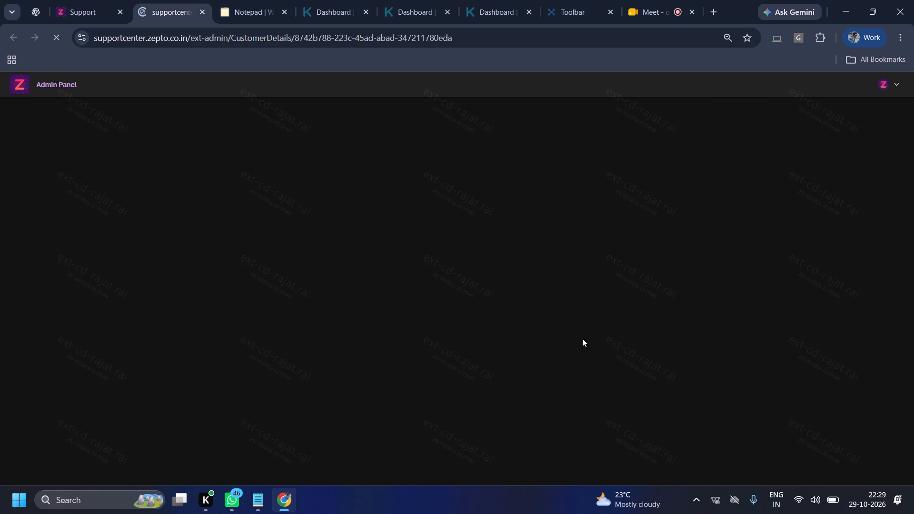
{"action": "left_click", "coordinate": [579, 336]}
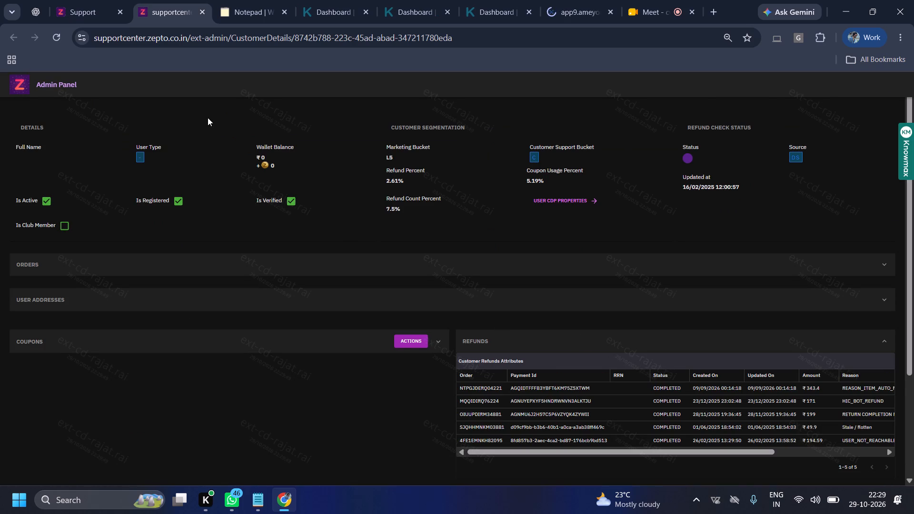
{"action": "left_click", "coordinate": [203, 9]}
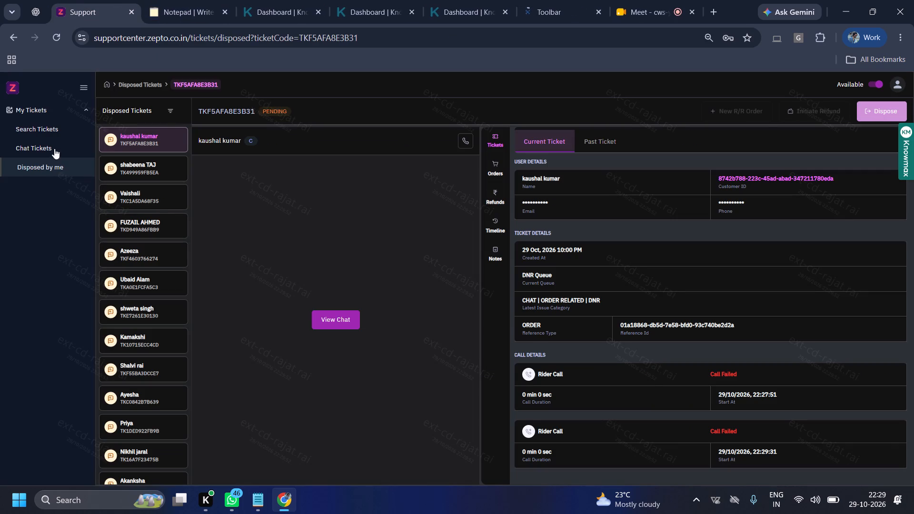
Open the chat tickets queue, recopy the selected greeting template from the online Notepad and return to the queue.
{"action": "left_click", "coordinate": [54, 148]}
{"action": "left_click", "coordinate": [207, 0]}
{"action": "key", "text": "ctrl+c"}
{"action": "left_click", "coordinate": [70, 0], "text": "ctrl"}
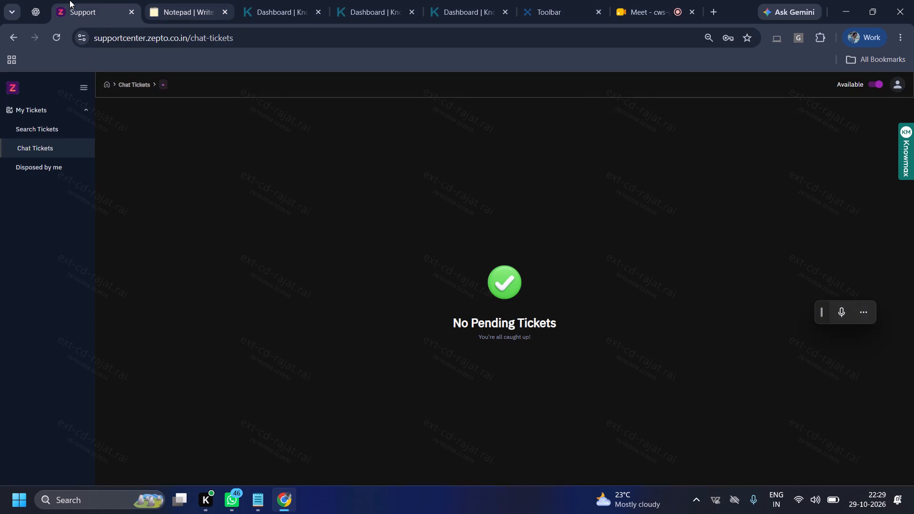
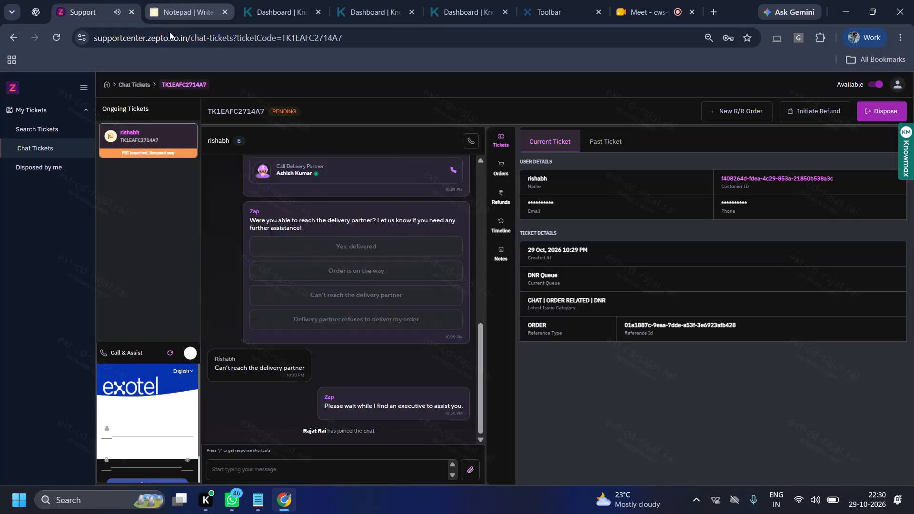
{"action": "triple_click", "coordinate": [184, 136], "text": "ctrl"}
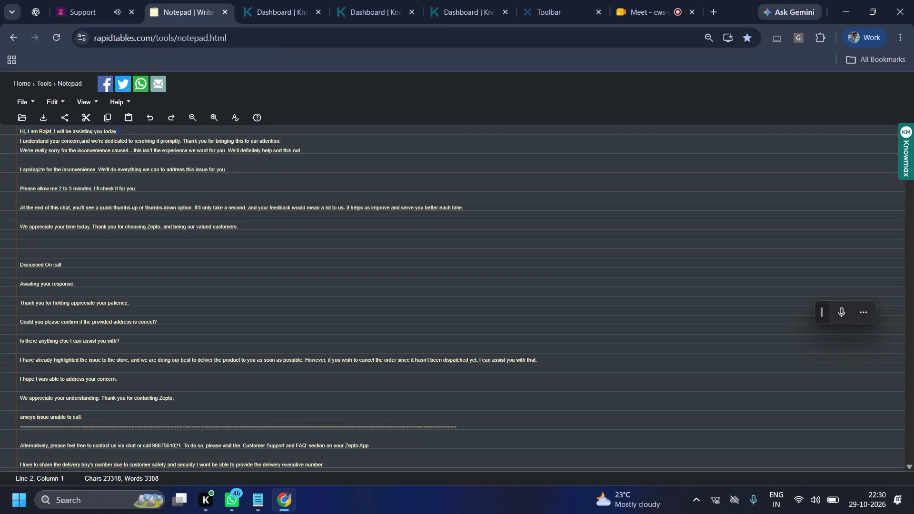
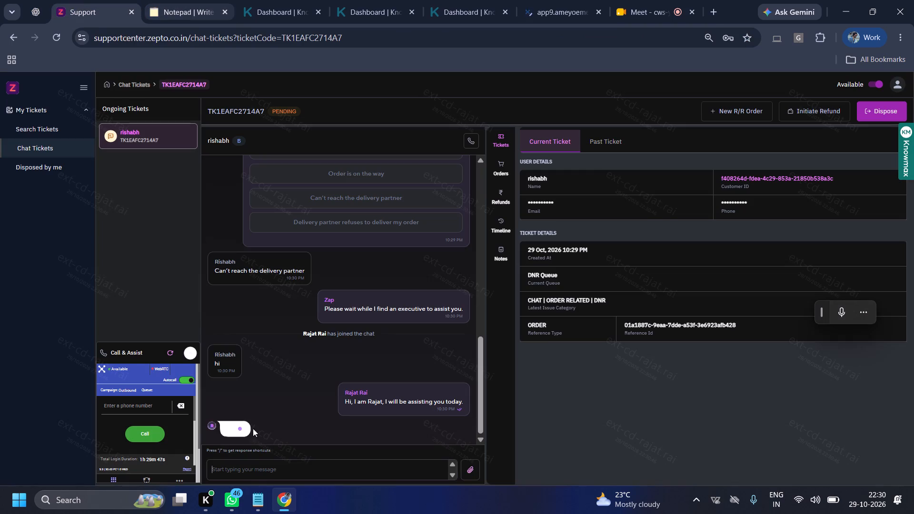
Send the customer the "We're really sorry for the inconvenience caused" apology, followed by the address confirmation template copied from the desktop Notepad's refund note.
{"action": "left_click_drag", "start_coordinate": [268, 463], "coordinate": [272, 468], "text": "ctrl"}
{"action": "key", "text": "ctrl+v"}
{"action": "left_click", "coordinate": [253, 513], "text": "ctrl"}
{"action": "triple_click", "coordinate": [333, 298], "text": "ctrl"}
{"action": "key", "text": "ctrl+c"}
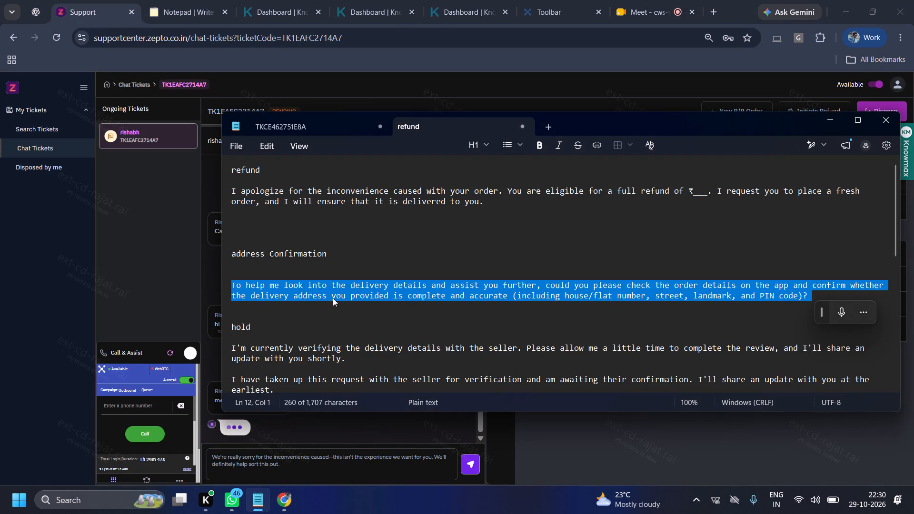
{"action": "left_click", "coordinate": [169, 232], "text": "ctrl"}
{"action": "left_click", "coordinate": [339, 481], "text": "ctrl"}
{"action": "left_click", "coordinate": [343, 469], "text": "ctrl"}
{"action": "key", "text": "ctrl+Return"}
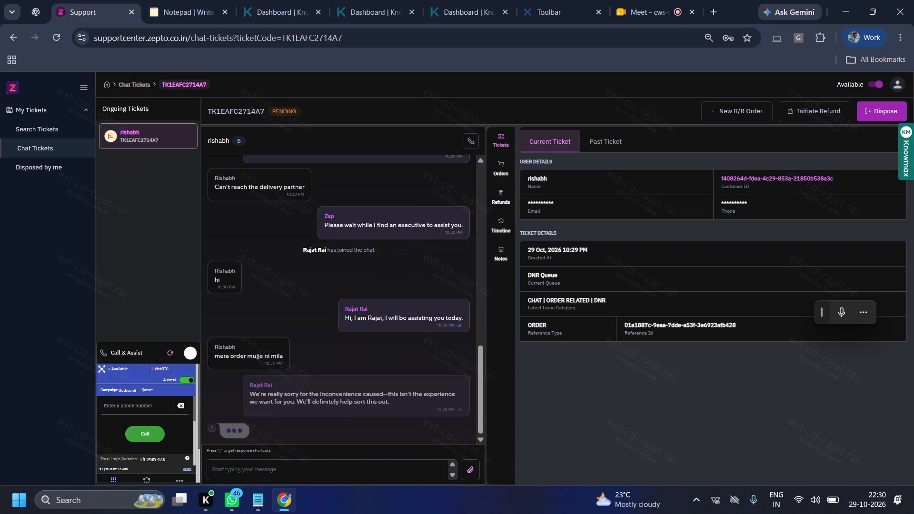
{"action": "key", "text": "ctrl+v"}
{"action": "key", "text": "ctrl+Return"}
Open the ticket's order details and try to call the rider assigned to shipment 1.
{"action": "left_click", "coordinate": [507, 168]}
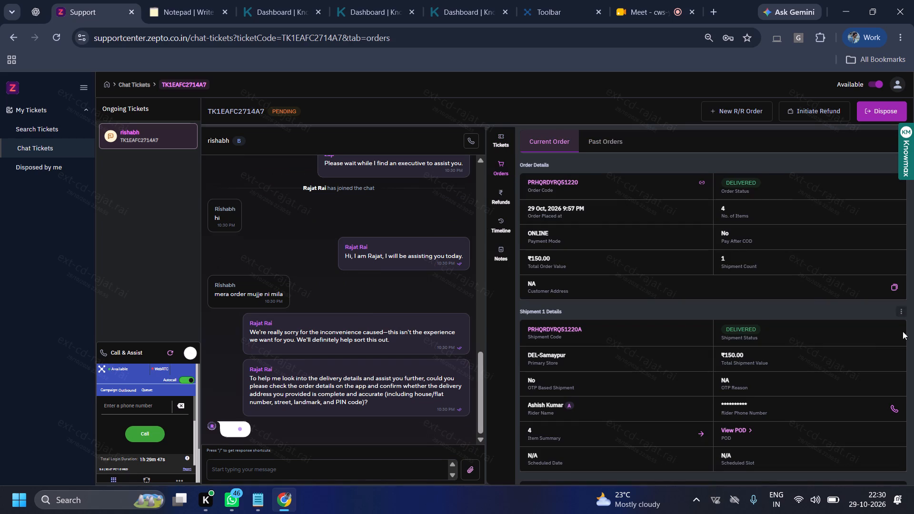
{"action": "left_click", "coordinate": [892, 411]}
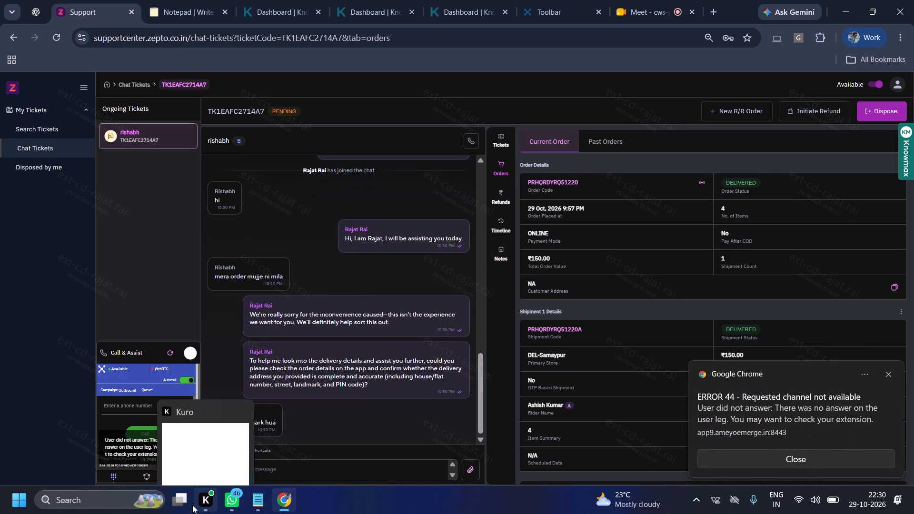